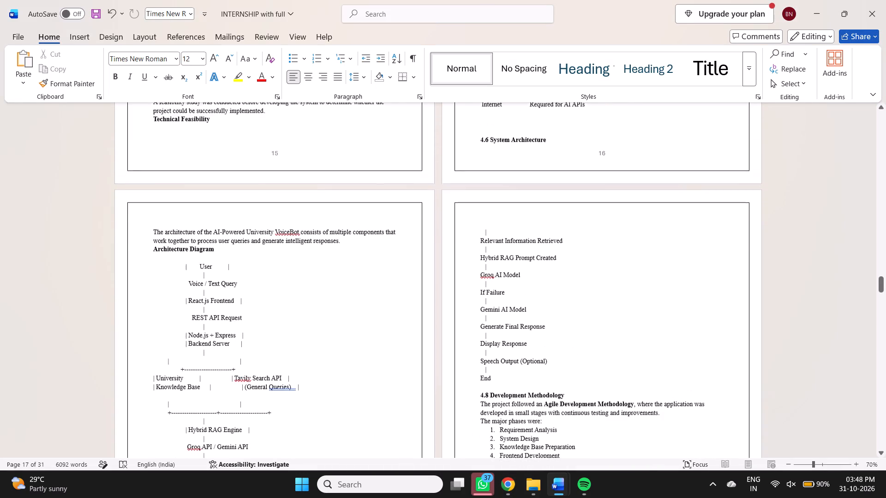
scroll(547, 308, "up", 1)
scroll(547, 308, "down", 8)
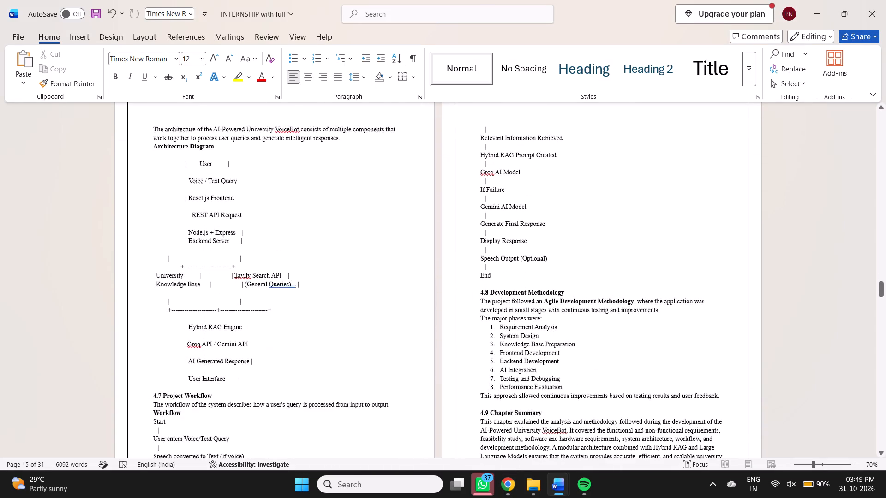
scroll(545, 309, "down", 7)
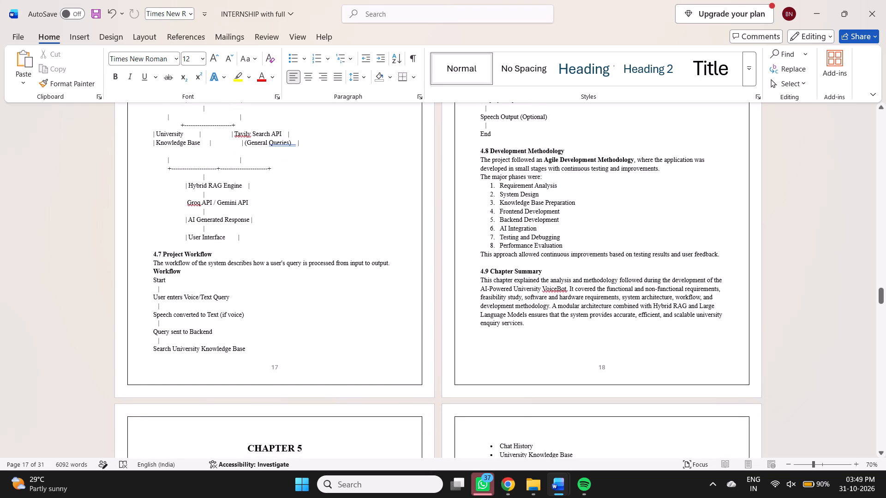
scroll(343, 338, "up", 10)
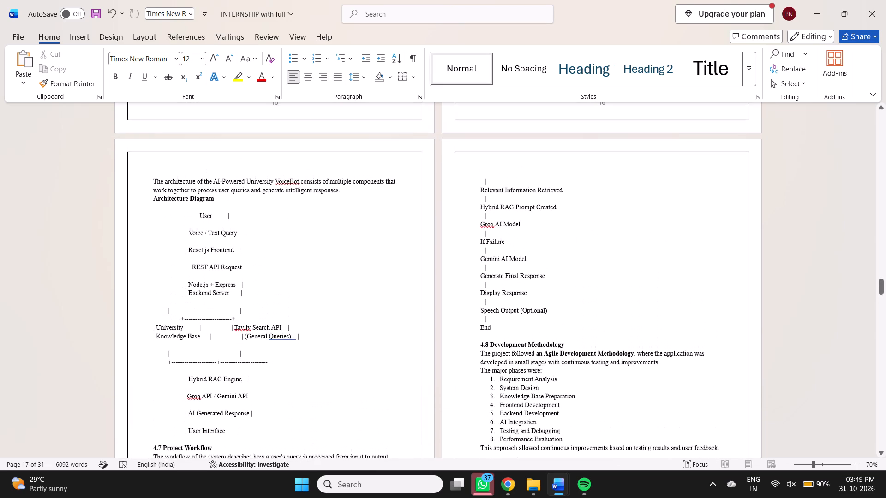
scroll(345, 338, "down", 8)
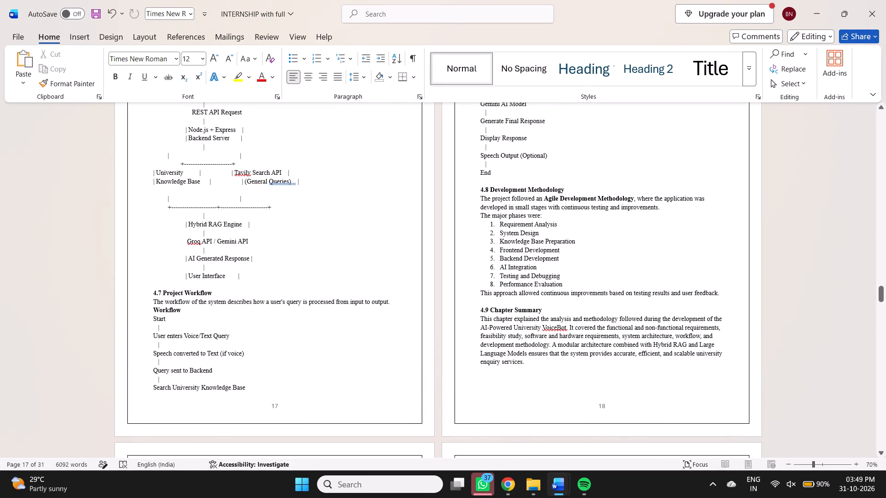
scroll(398, 340, "up", 5)
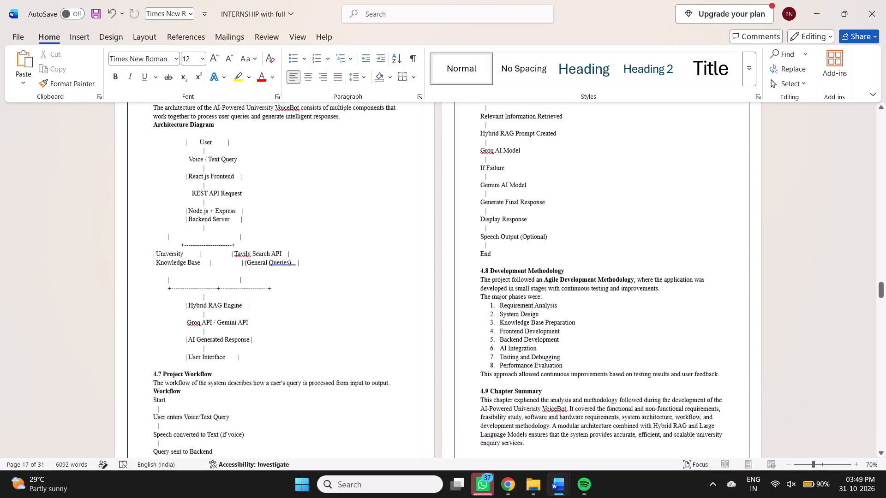
scroll(398, 340, "up", 2)
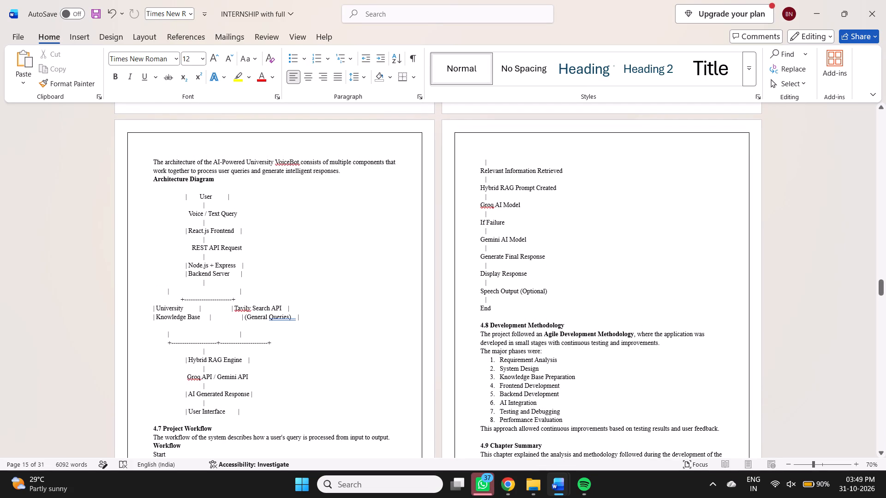
scroll(437, 340, "up", 1)
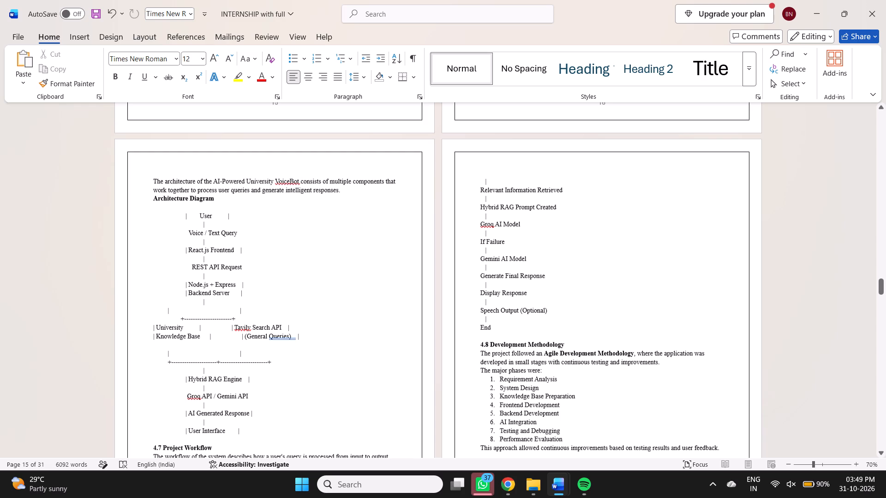
scroll(418, 345, "up", 1, "ctrl")
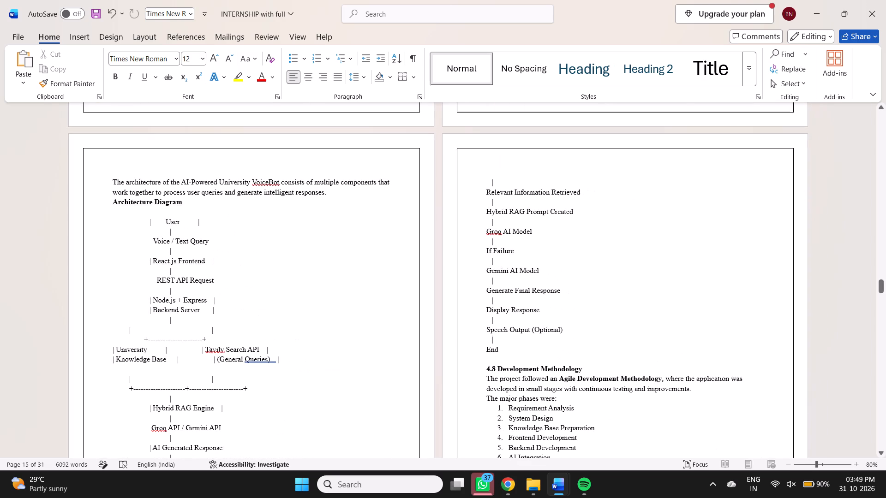
scroll(418, 345, "down", 3, "ctrl")
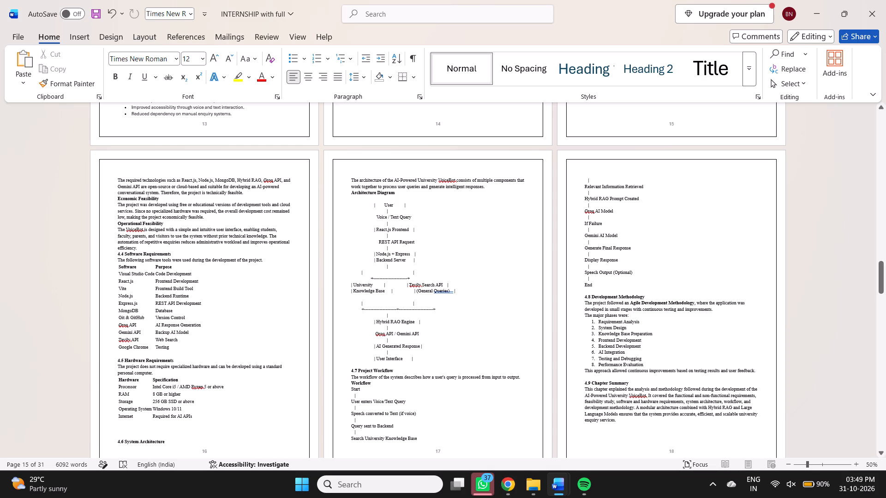
Look over the Chapter 4 pages, from the introduction through the text-based architecture diagram to the Project Workflow section.
scroll(442, 361, "down", 2)
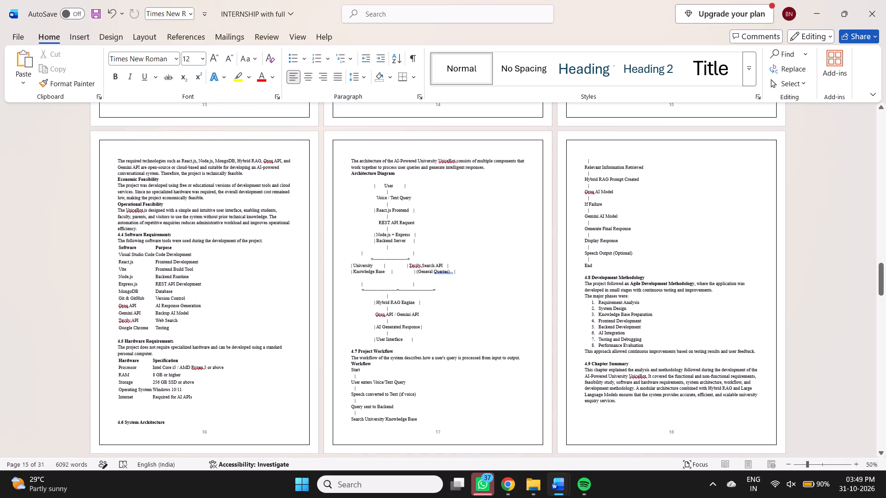
scroll(442, 361, "down", 1)
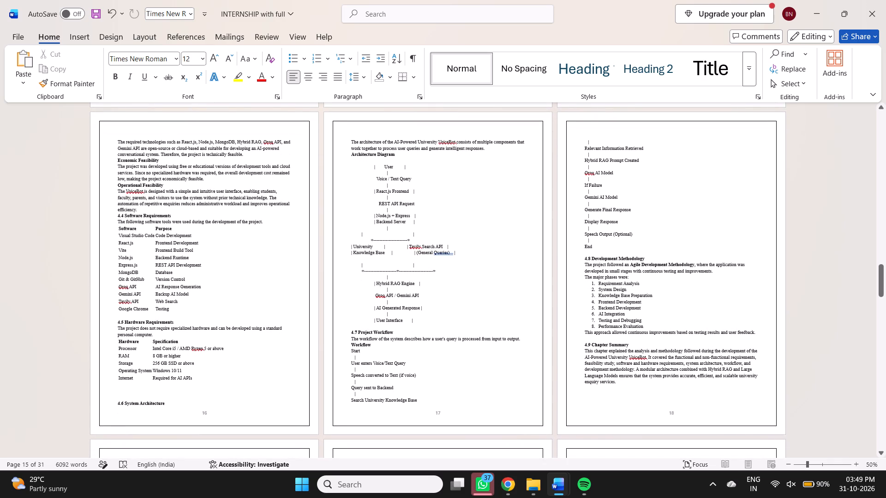
scroll(442, 361, "up", 2, "ctrl")
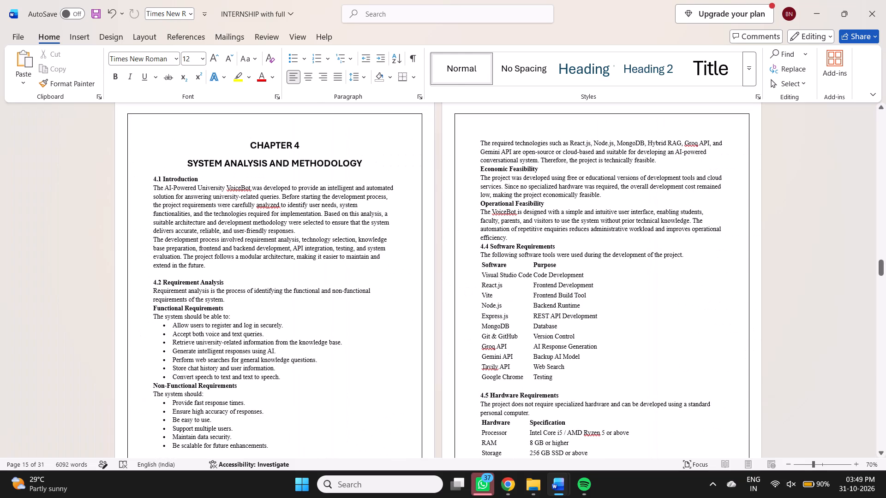
scroll(442, 361, "up", 3, "ctrl")
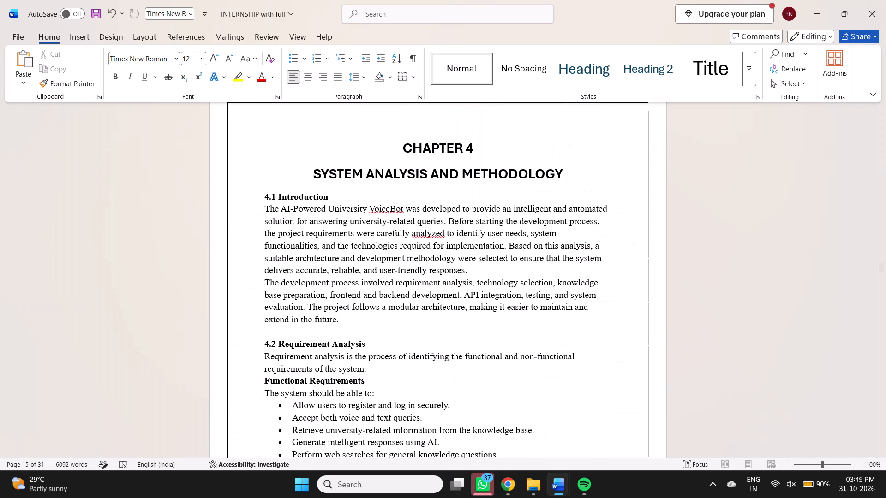
scroll(442, 361, "down", 4)
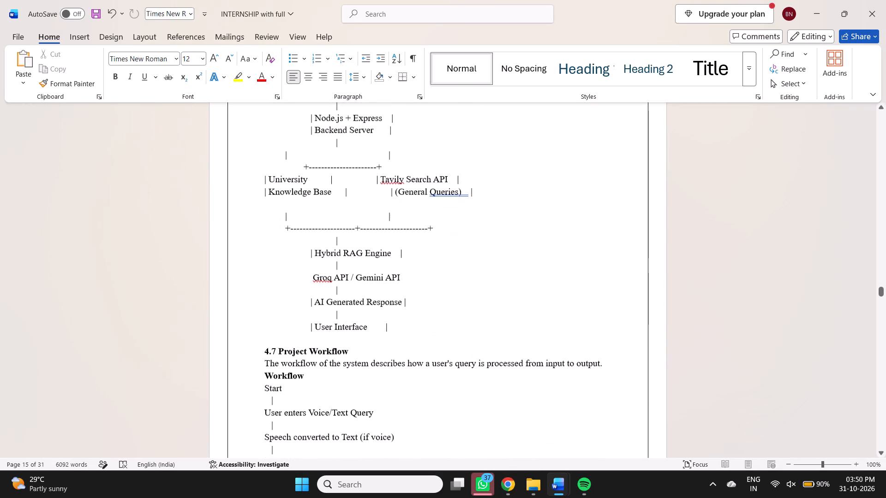
Switch to ChatGPT in Chrome, open the generated Architecture Diagram image at full size and download it.
left_click(512, 485)
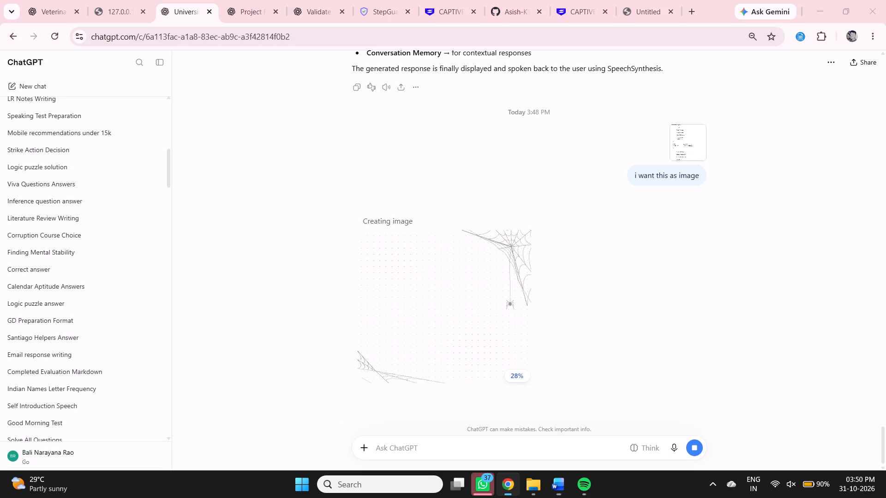
scroll(480, 357, "down", 2)
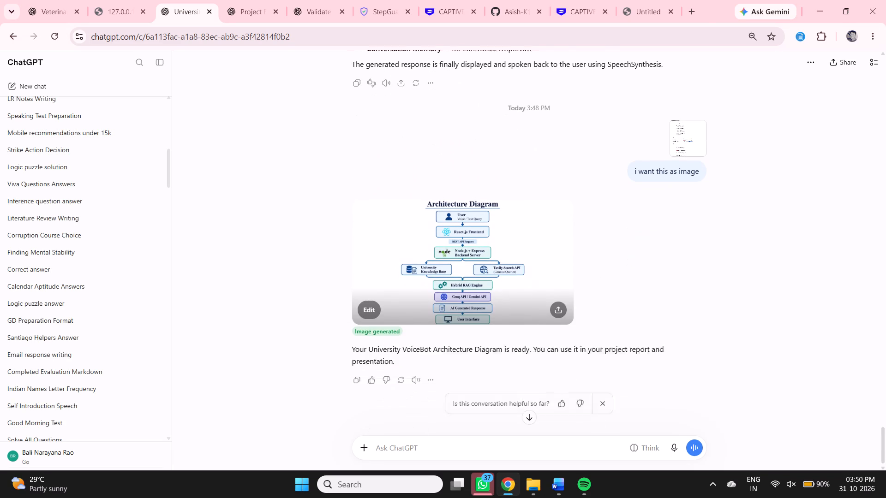
left_click(475, 251)
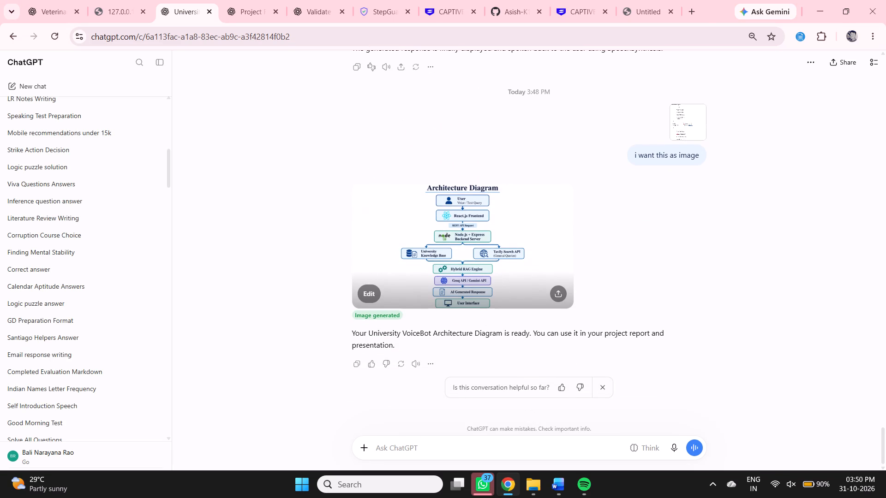
left_click(450, 249)
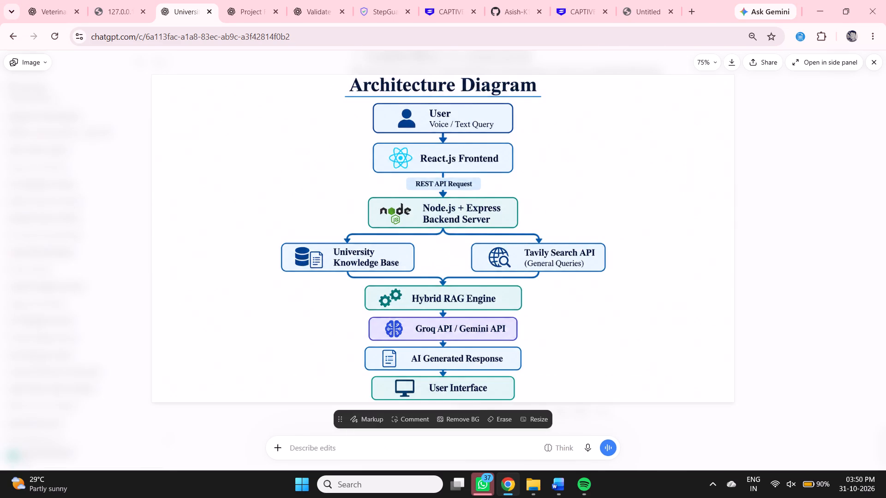
left_click(732, 60)
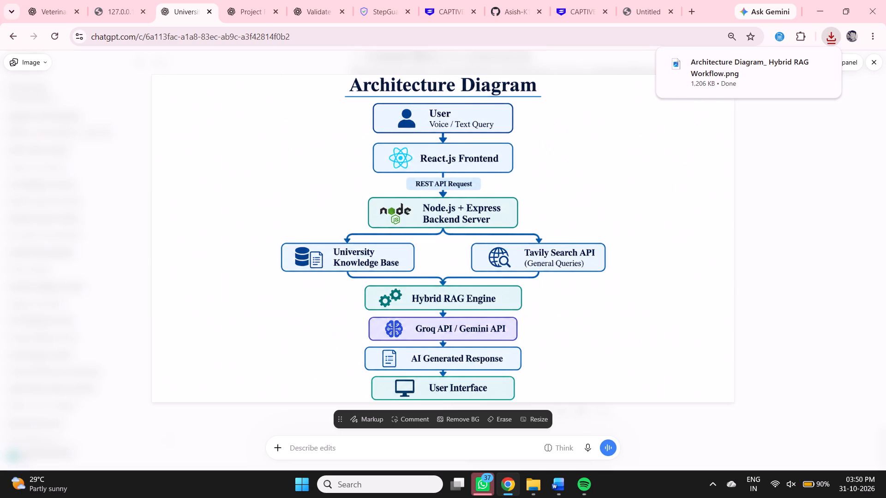
Return to the "INTERNSHIP with full" Word document and delete the text-based diagram under the Architecture Diagram heading, from User to User Interface.
left_click(509, 489)
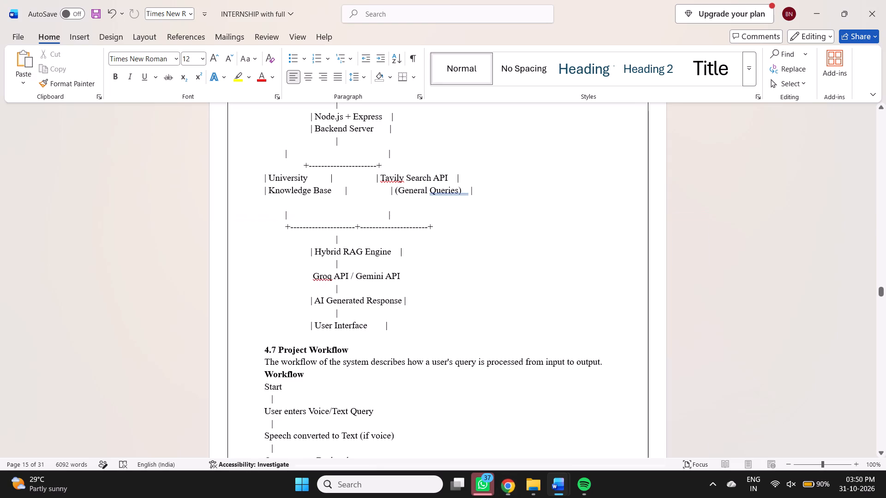
scroll(367, 314, "up", 4)
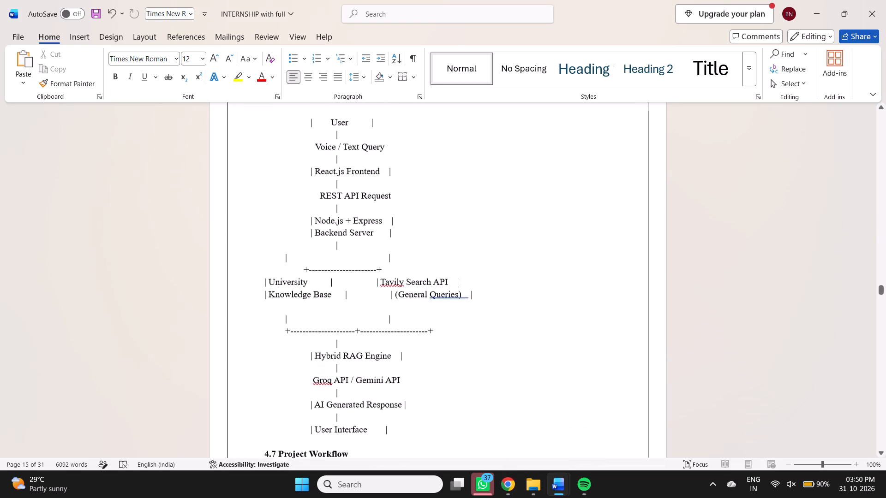
scroll(367, 315, "up", 1)
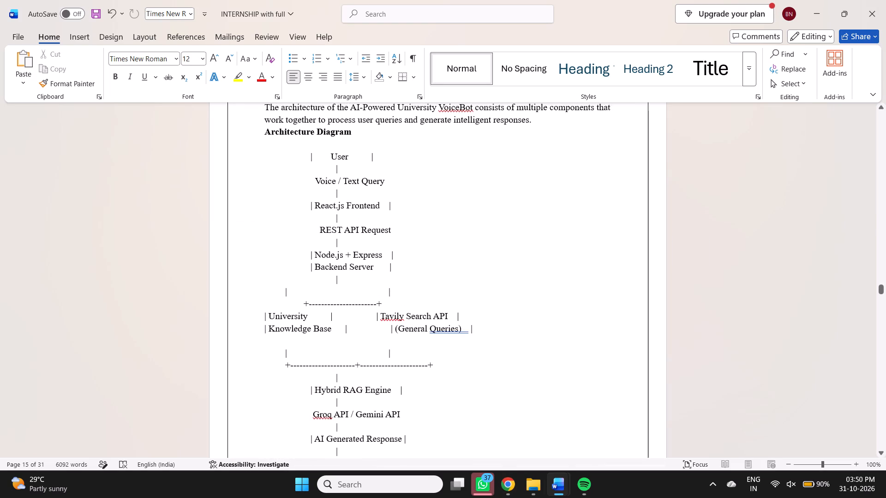
scroll(389, 344, "down", 1)
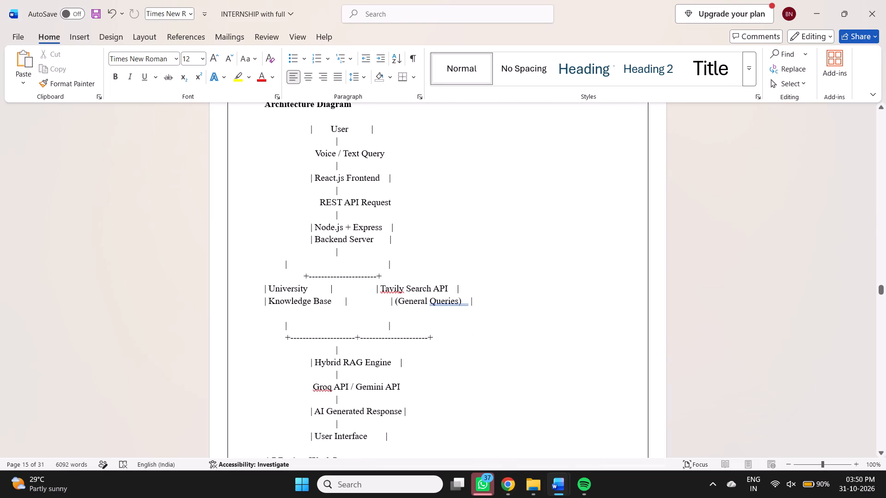
scroll(396, 375, "down", 3)
left_click_drag(401, 358, 338, 219)
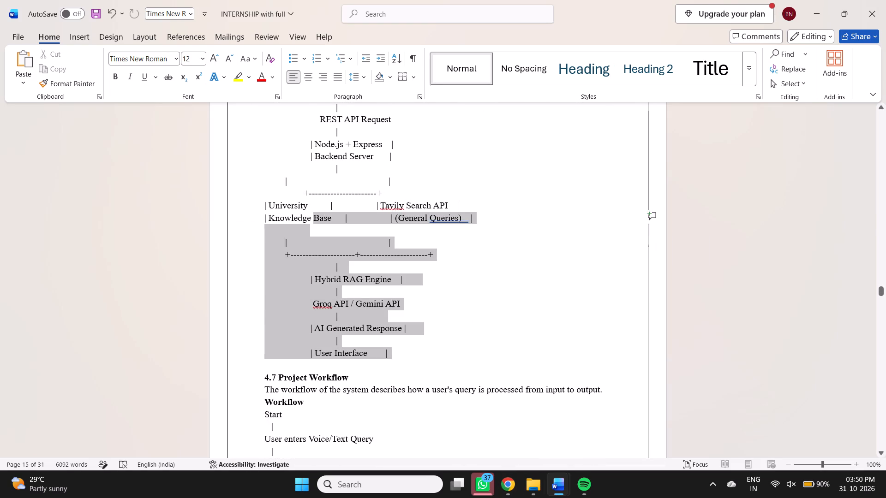
left_click_drag(338, 219, 311, 236)
scroll(338, 219, "up", 2)
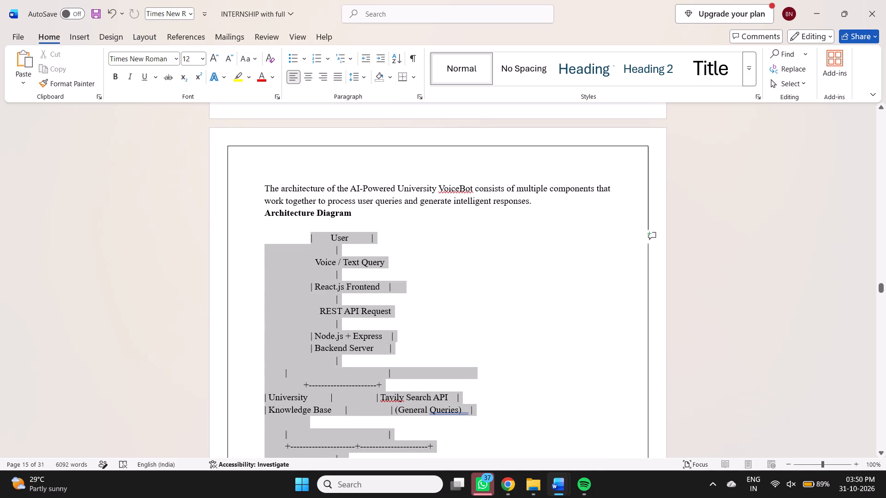
key("BackSpace")
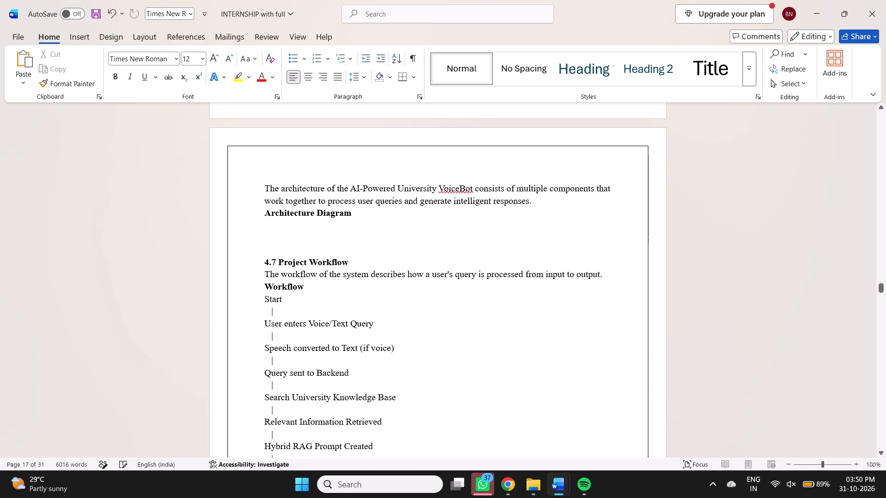
Insert the picture "Architecture Diagram_ Hybrid RAG Workflow" from the Downloads folder under the Architecture Diagram heading.
left_click(79, 39)
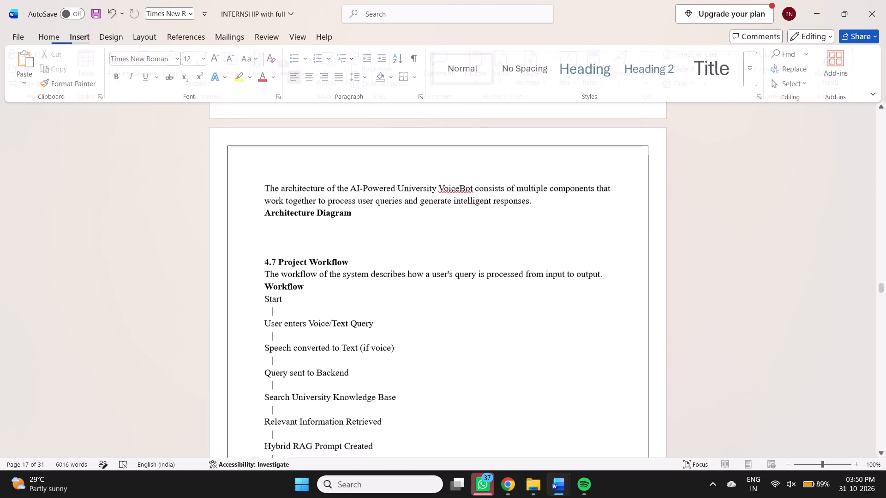
left_click(128, 80)
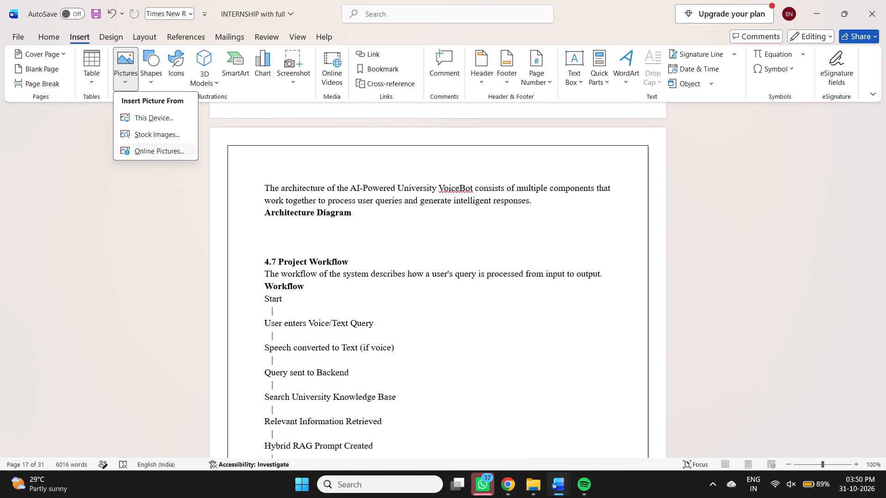
left_click(161, 114)
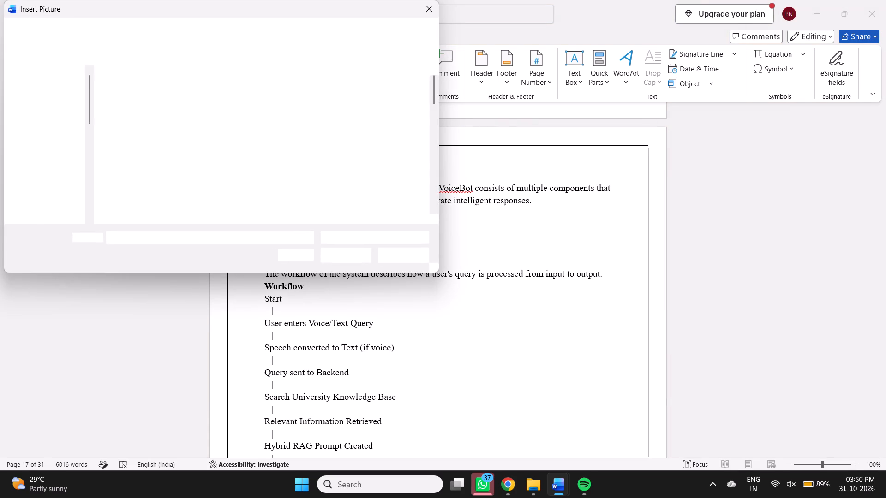
scroll(70, 153, "up", 4)
left_click(56, 97)
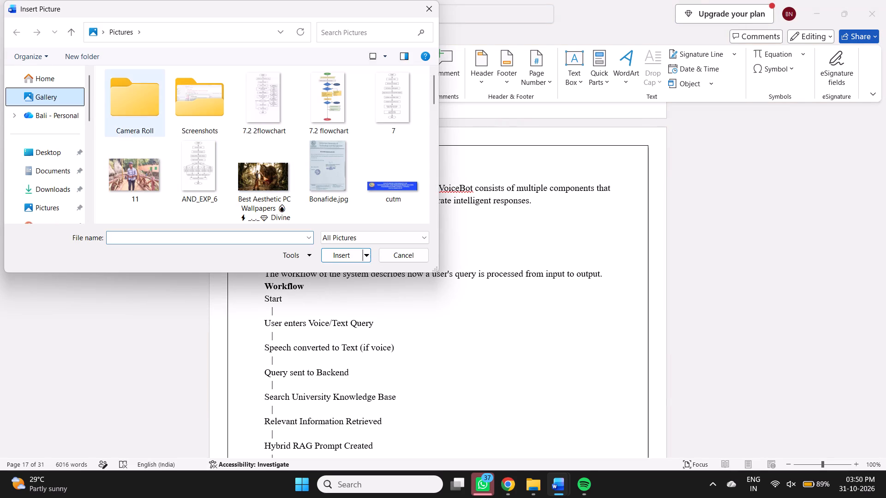
scroll(131, 127, "up", 3)
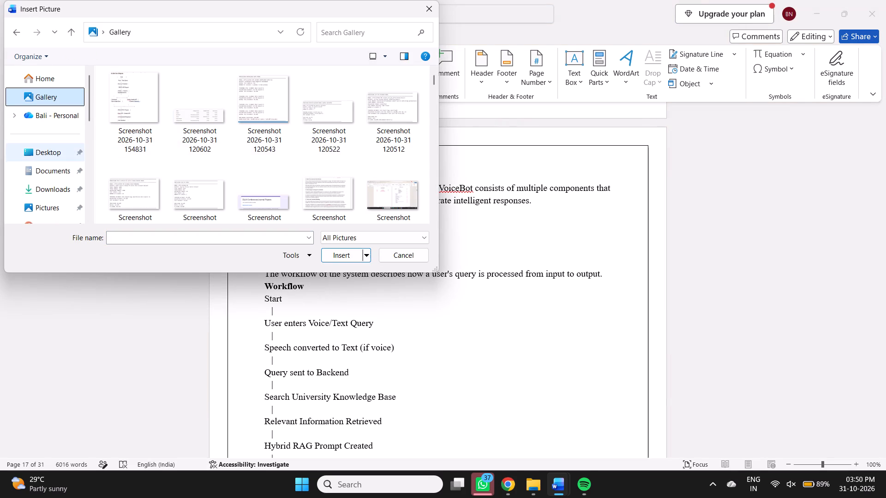
left_click(52, 190)
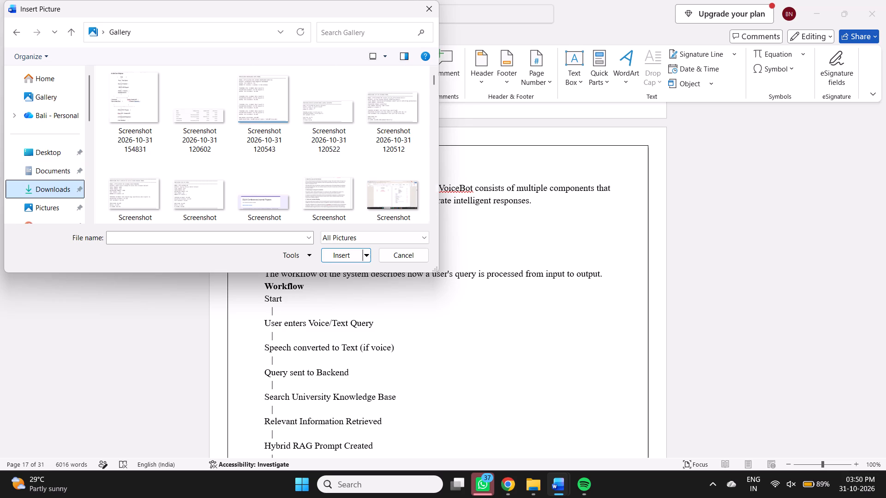
left_click(141, 110)
left_click(335, 253)
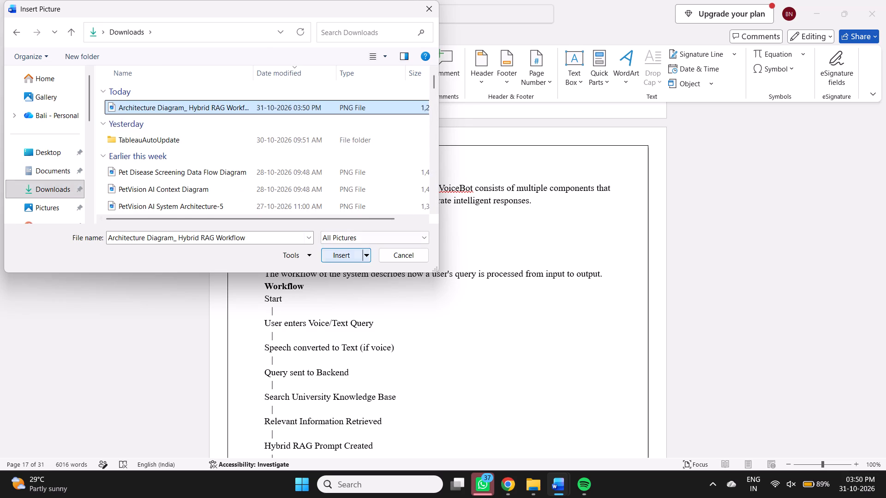
Check the inserted diagram, and review the report backwards from Chapter 4 through Chapters 3 and 2 to the Chapter 1 summary.
scroll(459, 300, "down", 2)
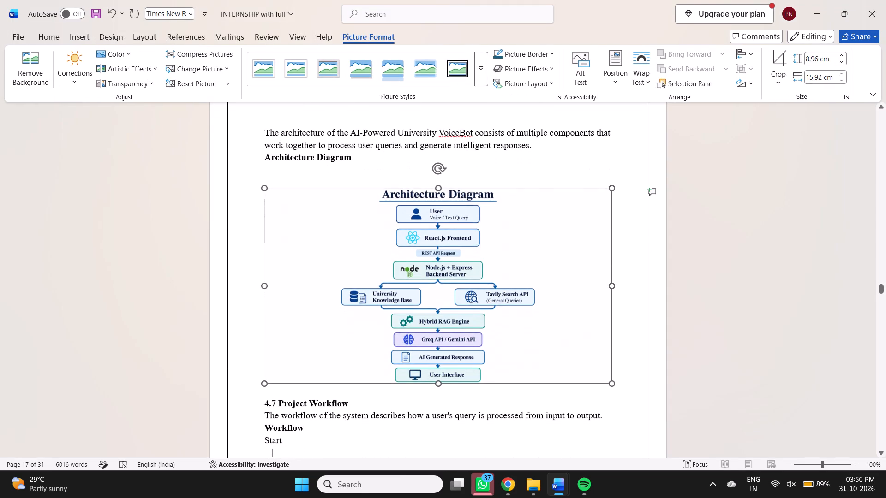
scroll(420, 198, "up", 4)
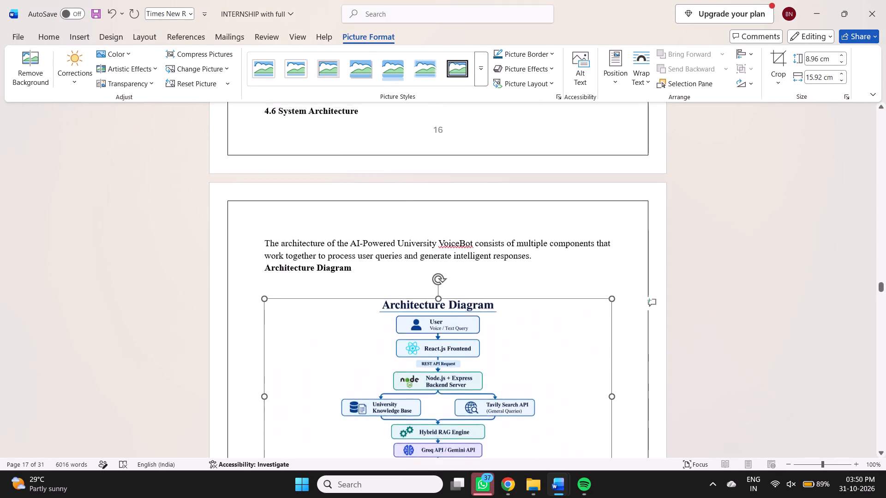
scroll(405, 225, "up", 3)
scroll(362, 261, "up", 4)
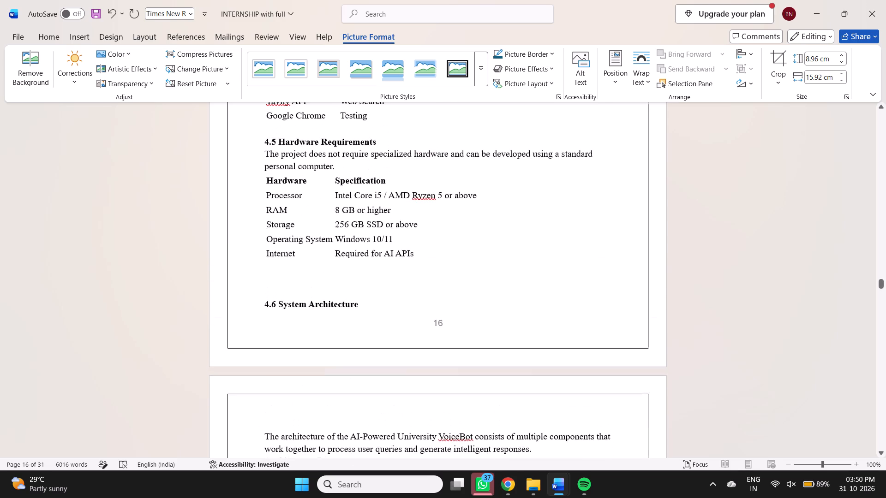
scroll(352, 273, "up", 13)
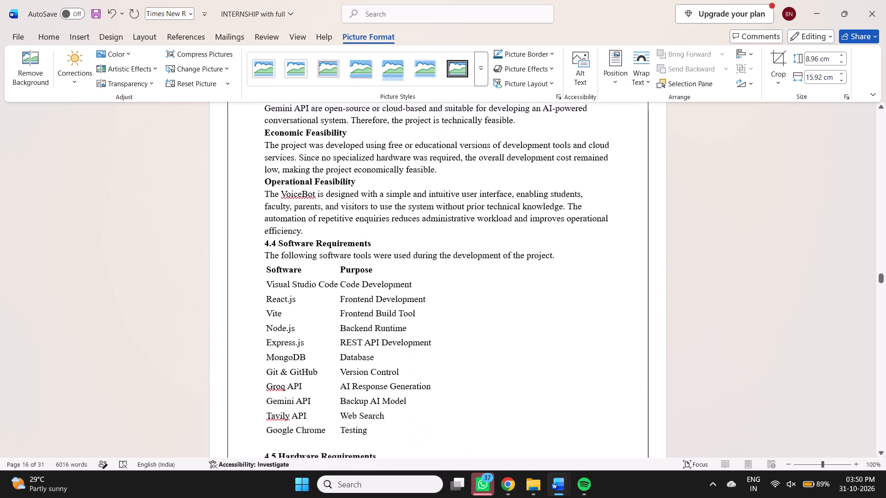
scroll(354, 273, "up", 8)
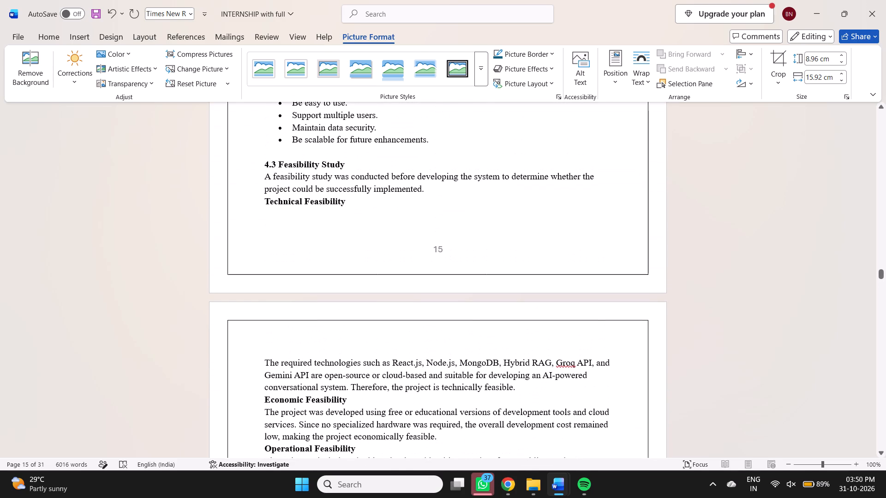
scroll(354, 273, "up", 7)
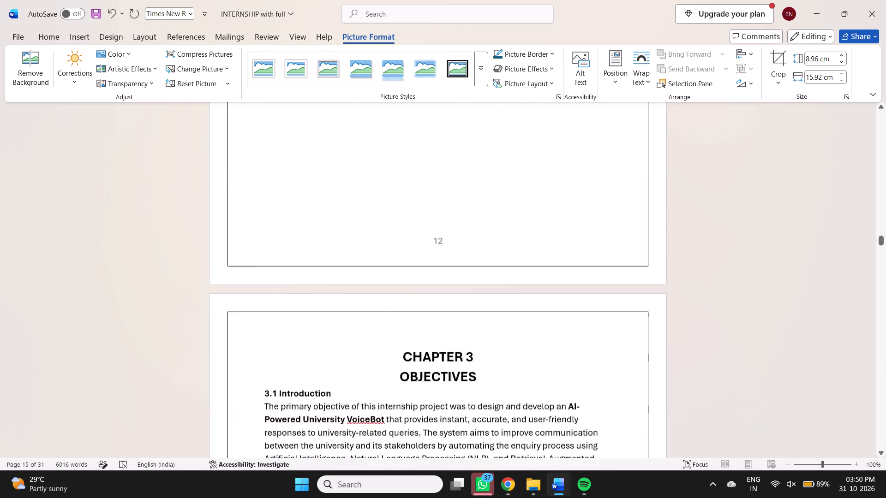
scroll(354, 273, "up", 4)
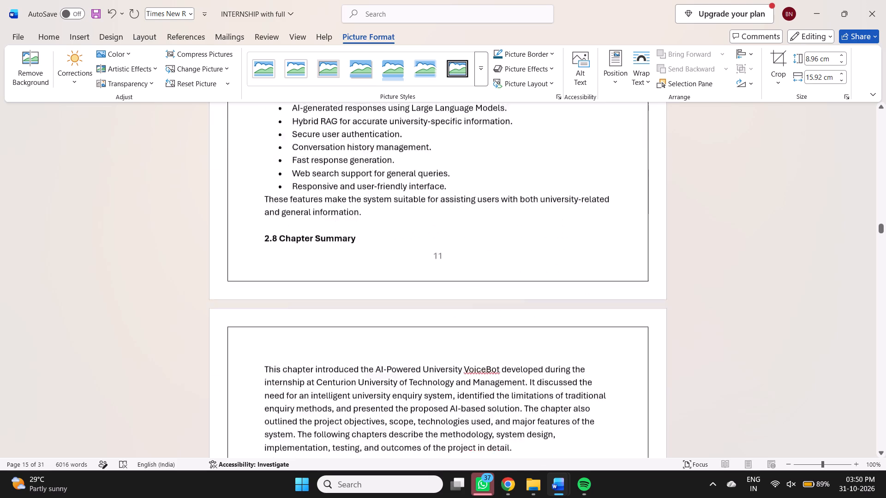
scroll(354, 273, "up", 5)
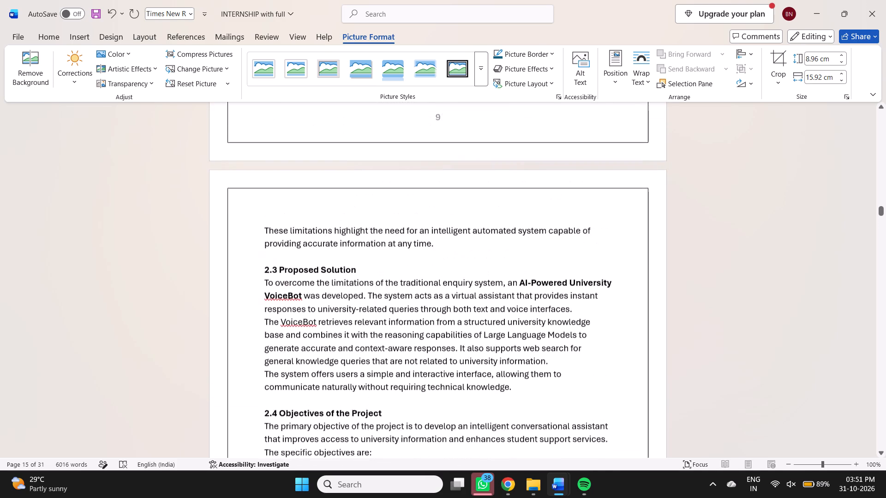
scroll(354, 273, "up", 3)
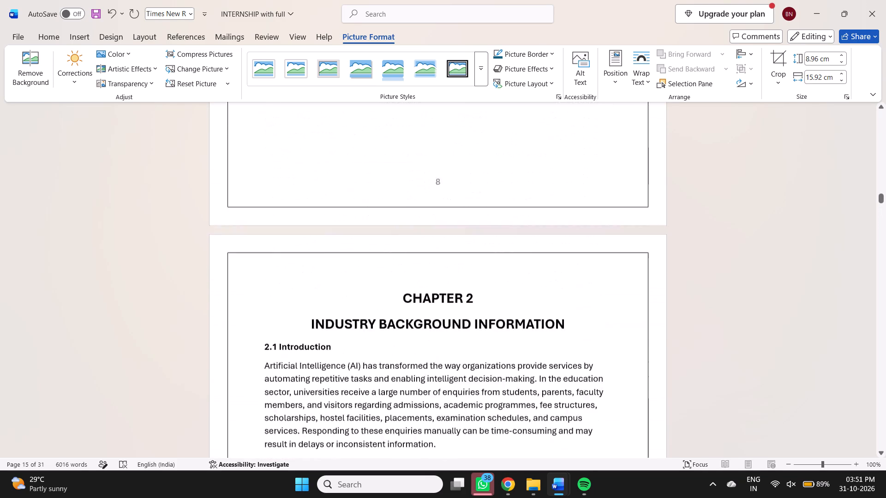
scroll(354, 273, "up", 2)
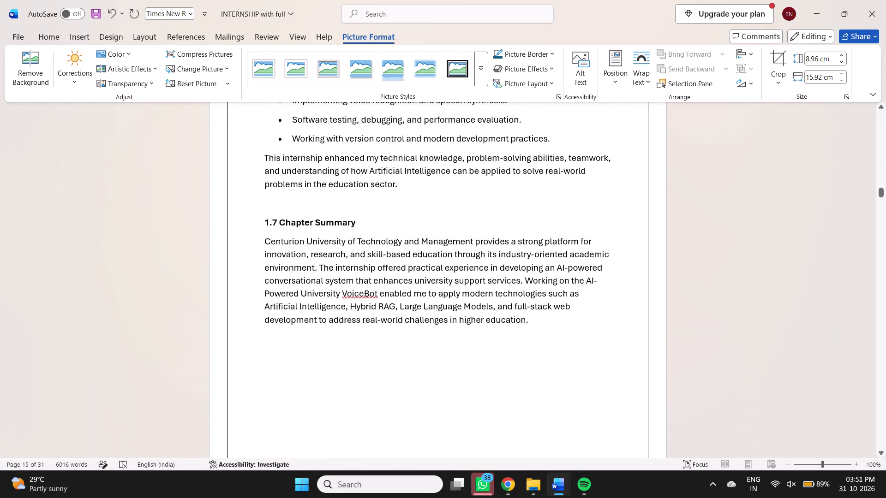
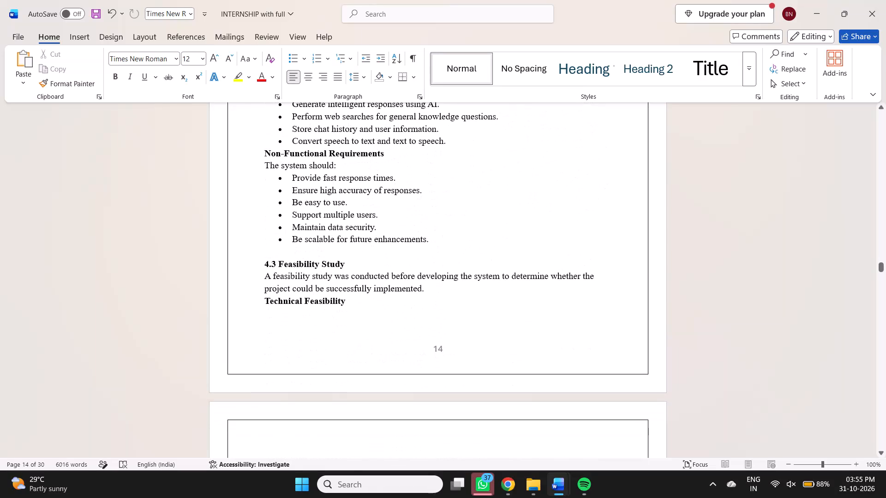
Add an empty line before the 4.6 System Architecture heading on page 15 so it starts on the next page with its text.
scroll(412, 381, "down", 3)
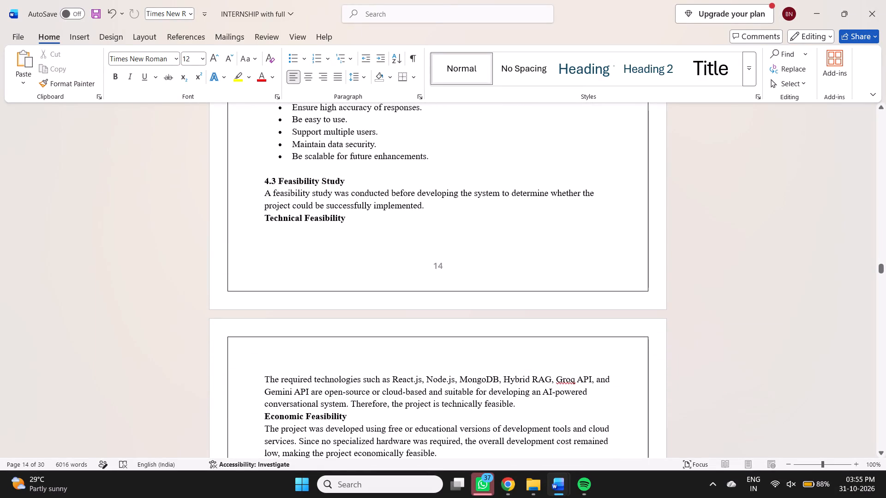
left_click(278, 358)
scroll(306, 386, "down", 3)
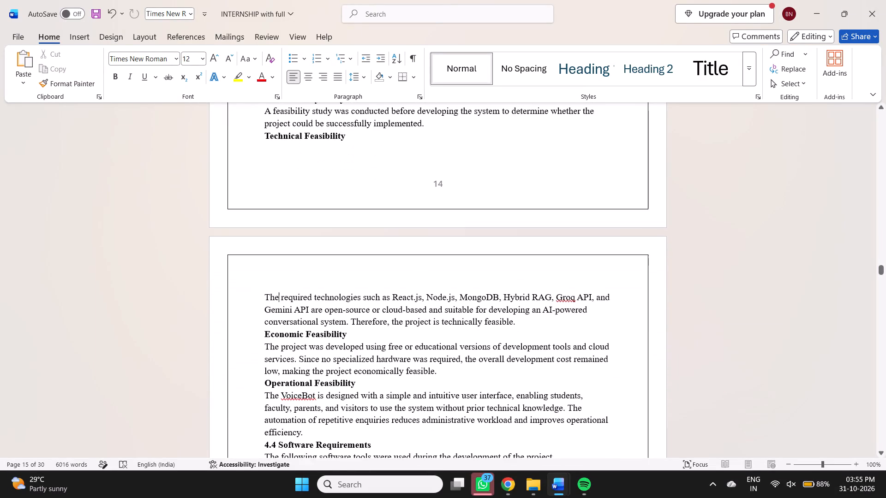
scroll(306, 386, "down", 7)
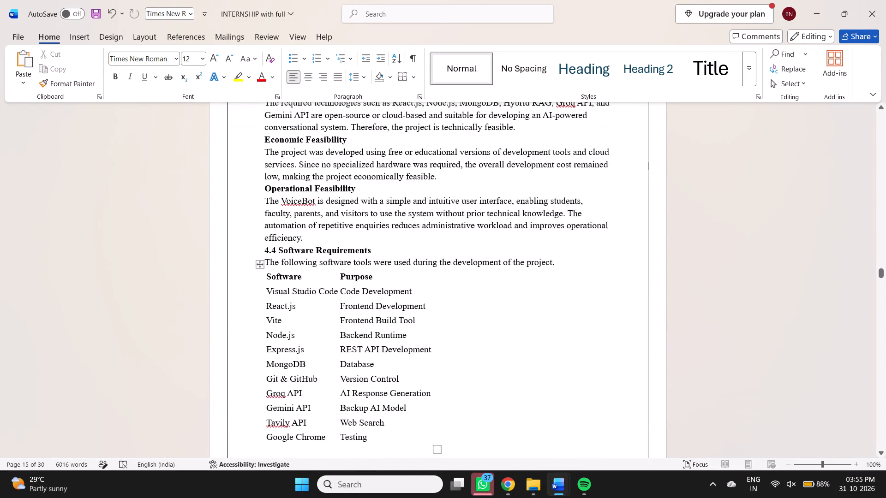
scroll(310, 364, "down", 10)
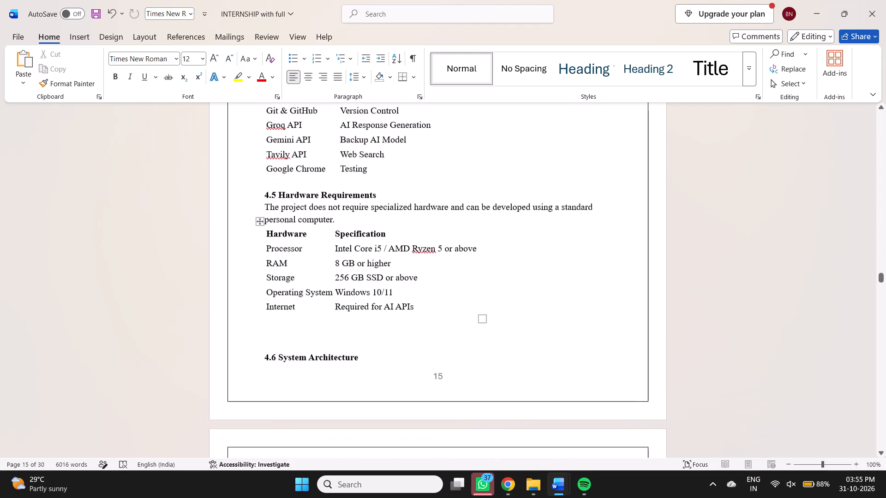
scroll(308, 368, "down", 1)
scroll(347, 331, "down", 3)
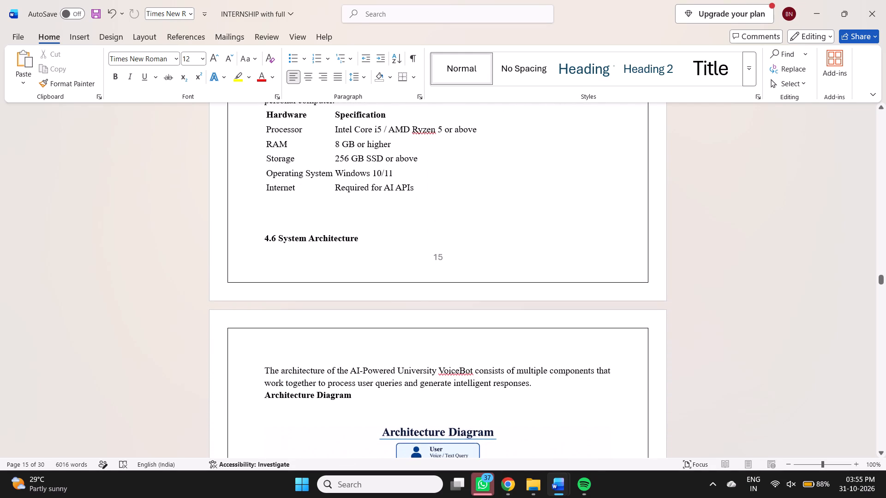
left_click(266, 237)
key("Return")
Review the architecture diagram on page 16 and the text-based workflow under 4.7 Project Workflow.
scroll(259, 308, "down", 5)
scroll(354, 306, "down", 4)
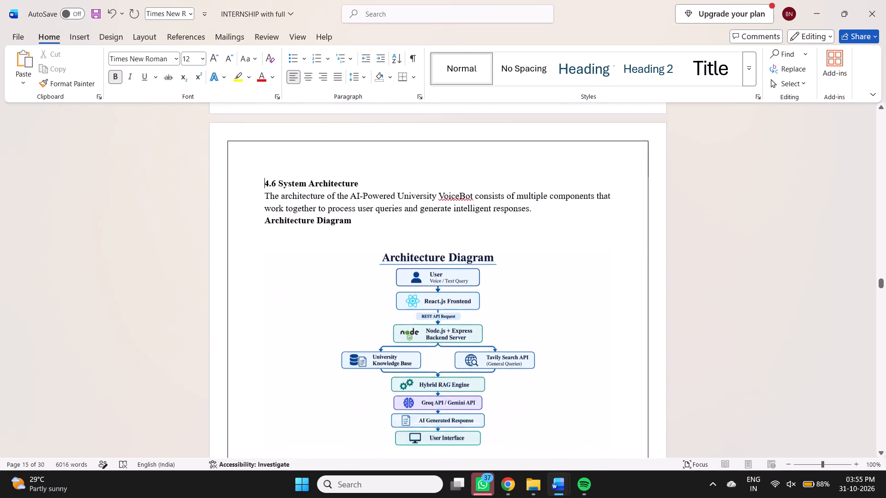
scroll(355, 304, "down", 12)
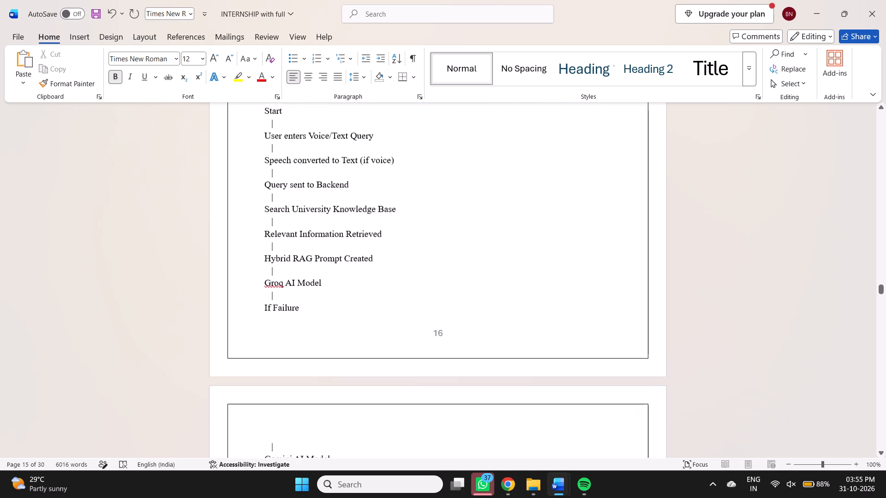
scroll(355, 302, "down", 4)
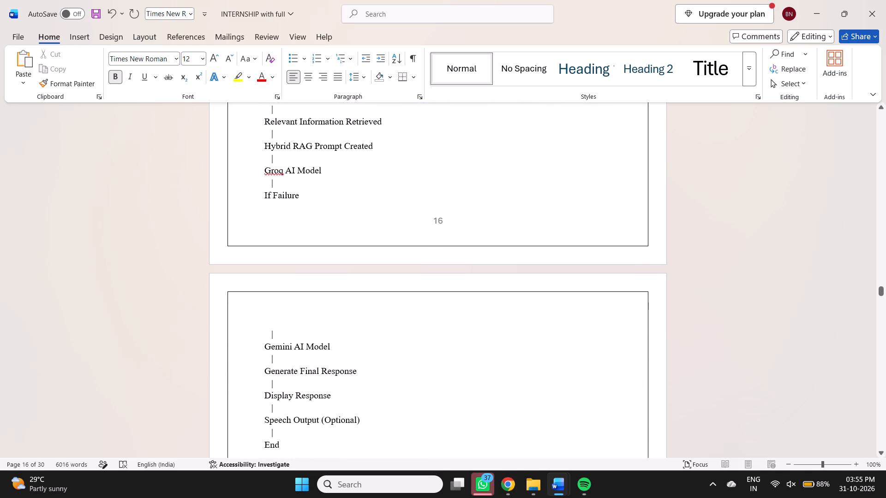
key("ctrl+minus")
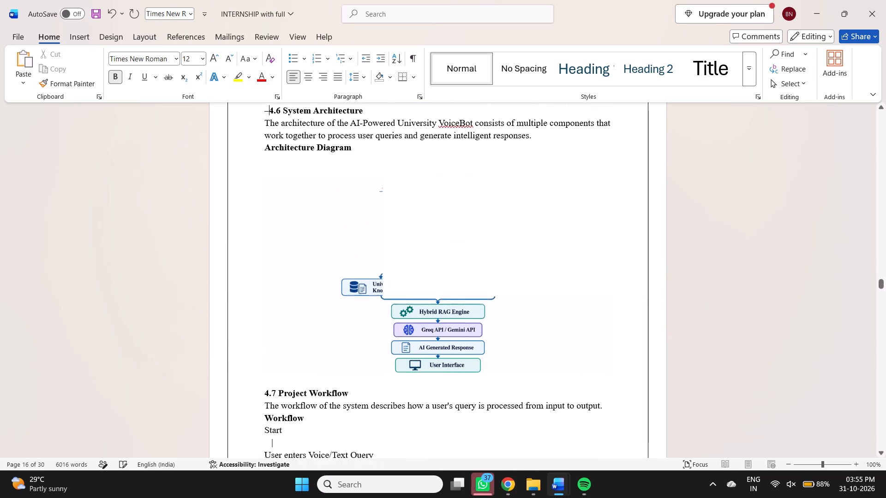
scroll(363, 289, "down", 2)
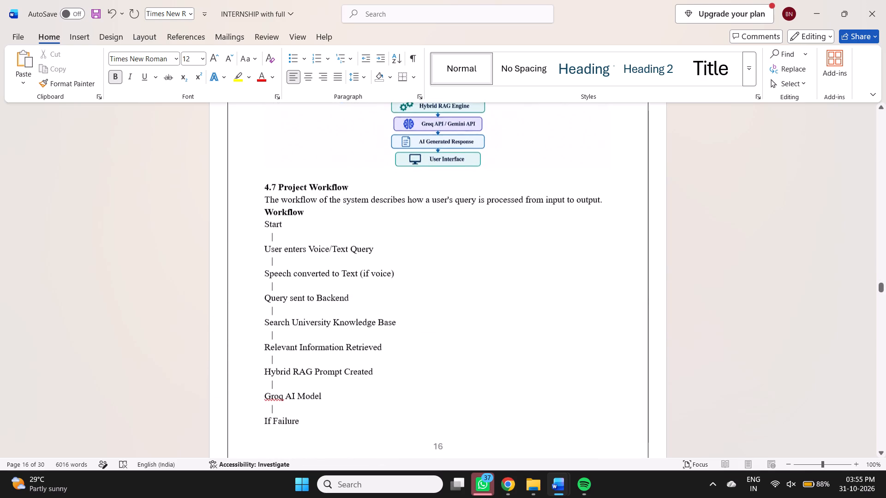
scroll(363, 289, "down", 2, "ctrl")
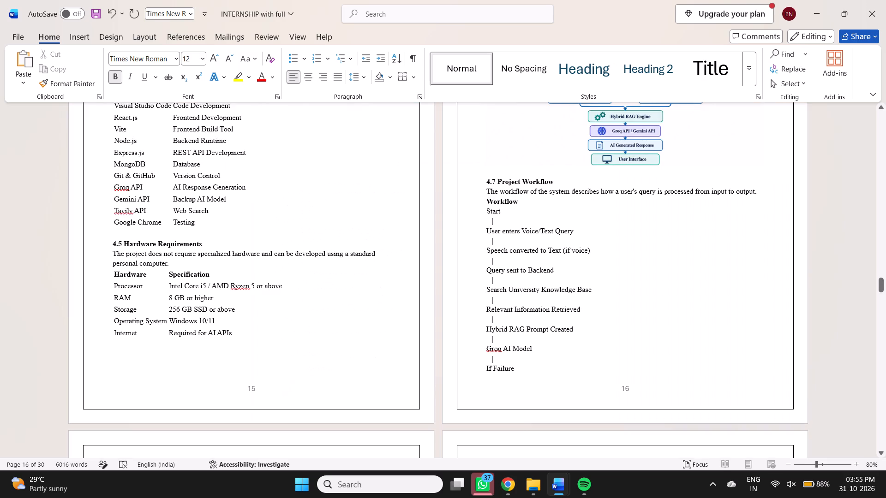
Examine the 4.7 Project Workflow chart across pages 16 and 17 at several zoom levels, finishing at 100%.
left_click(820, 463)
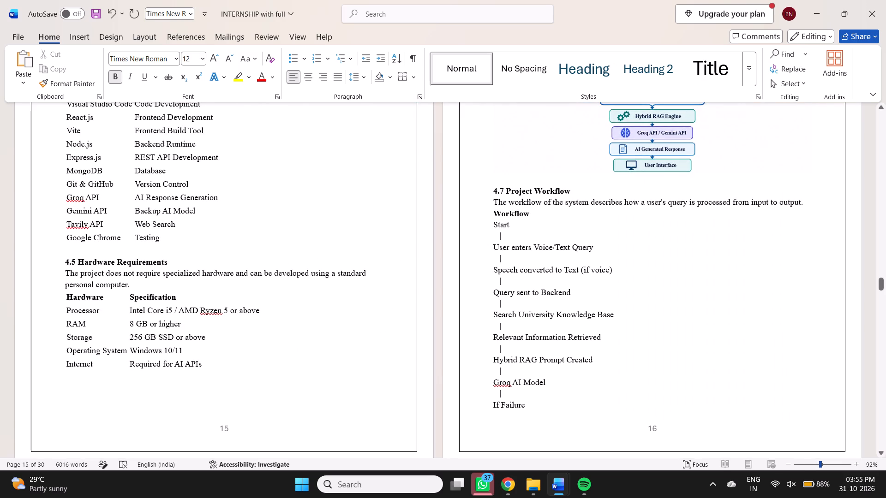
left_click(821, 464)
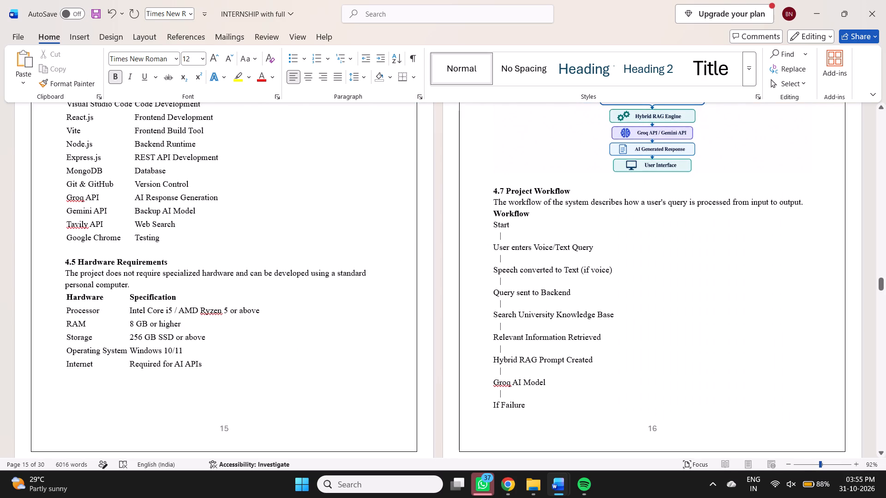
left_click(824, 466)
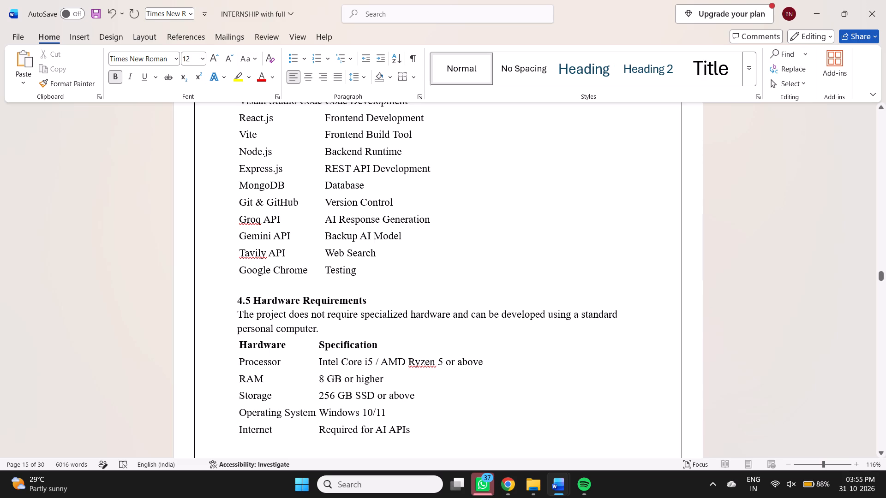
scroll(633, 341, "down", 3)
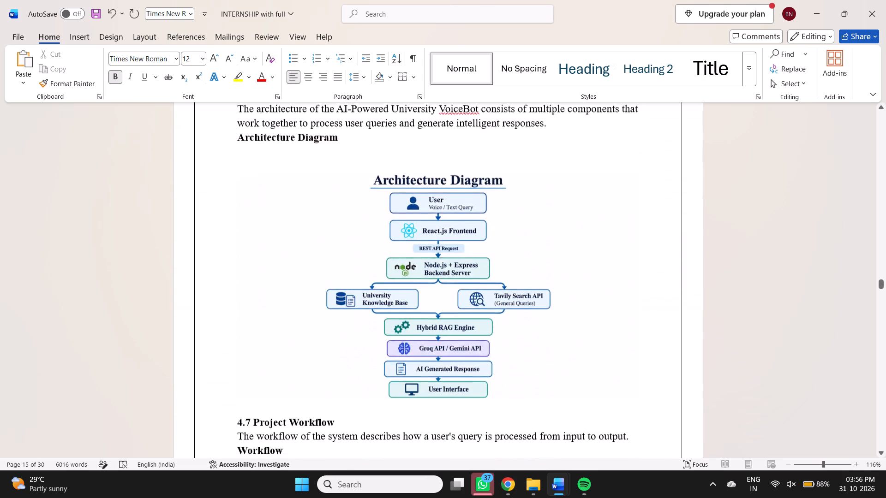
scroll(633, 341, "down", 1)
scroll(633, 341, "up", 1)
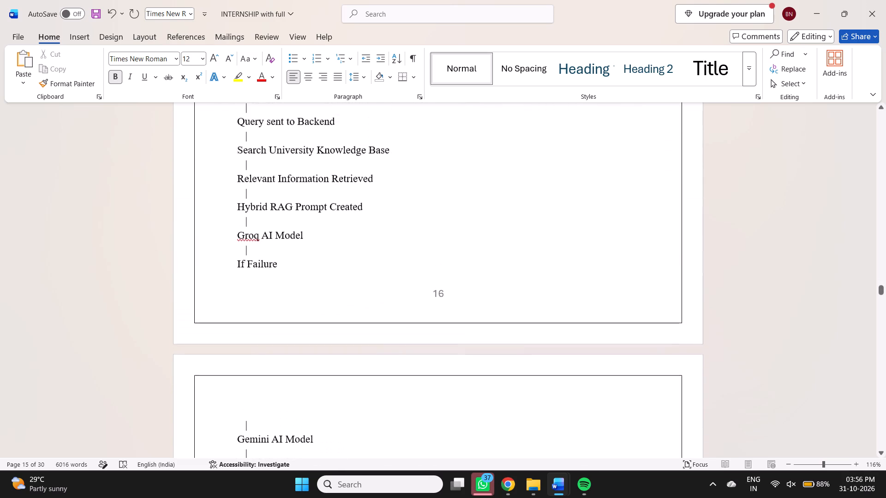
scroll(633, 341, "up", 1)
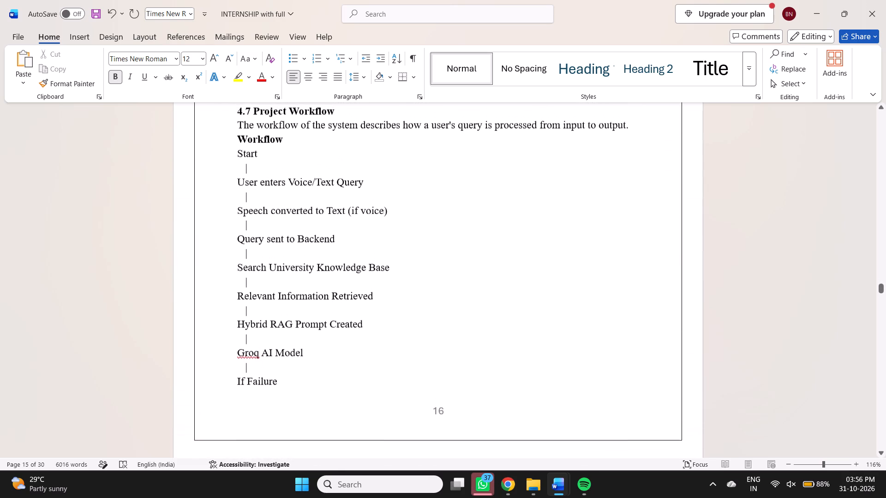
scroll(633, 341, "up", 2)
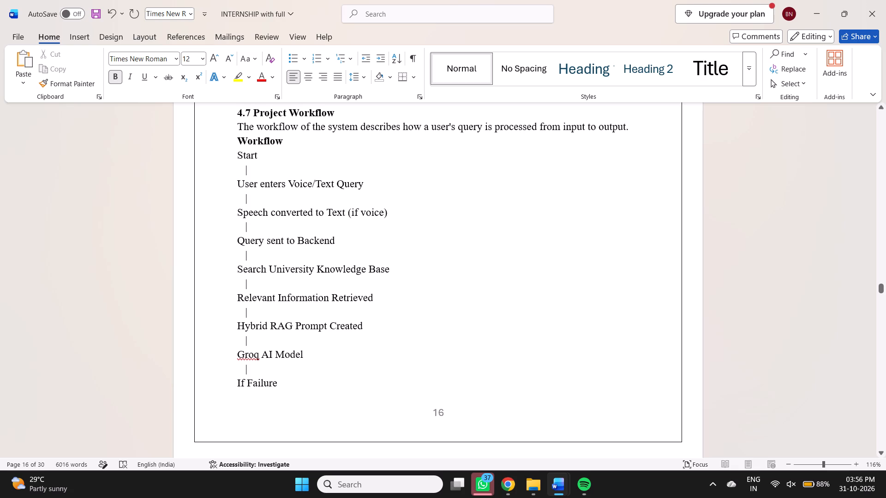
scroll(782, 362, "down", 1, "ctrl")
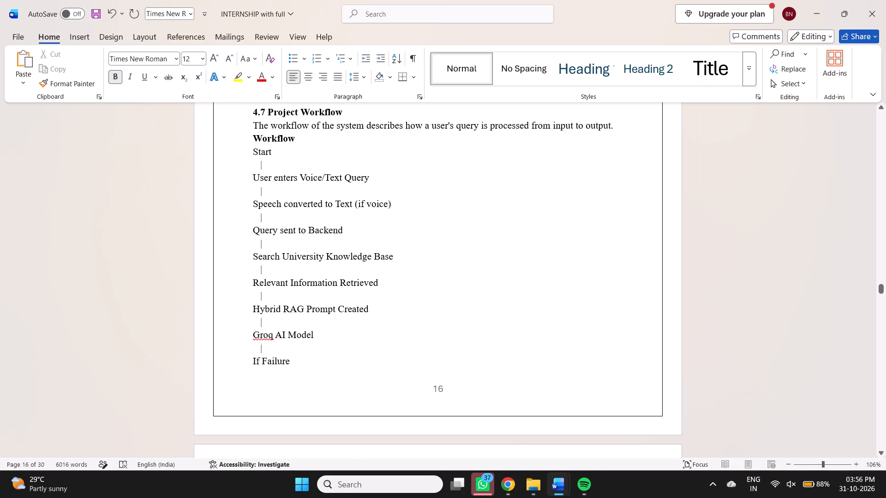
scroll(679, 332, "down", 1)
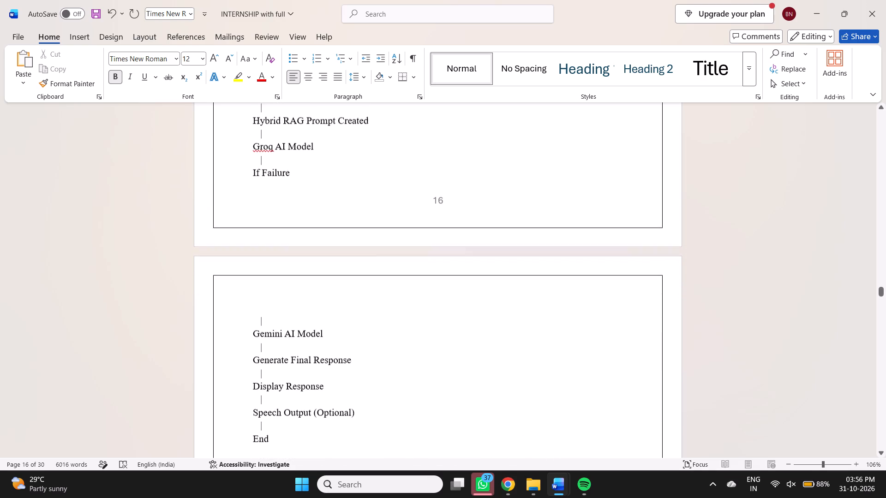
scroll(679, 332, "down", 1, "ctrl")
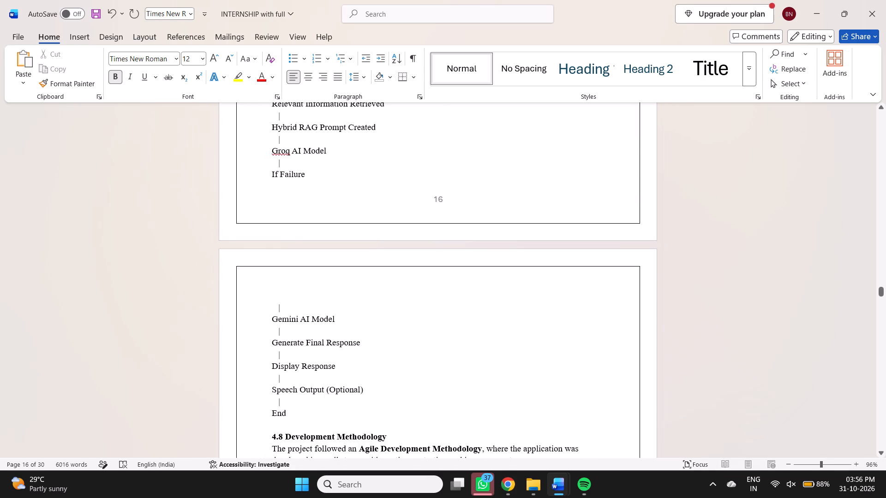
scroll(575, 316, "up", 2)
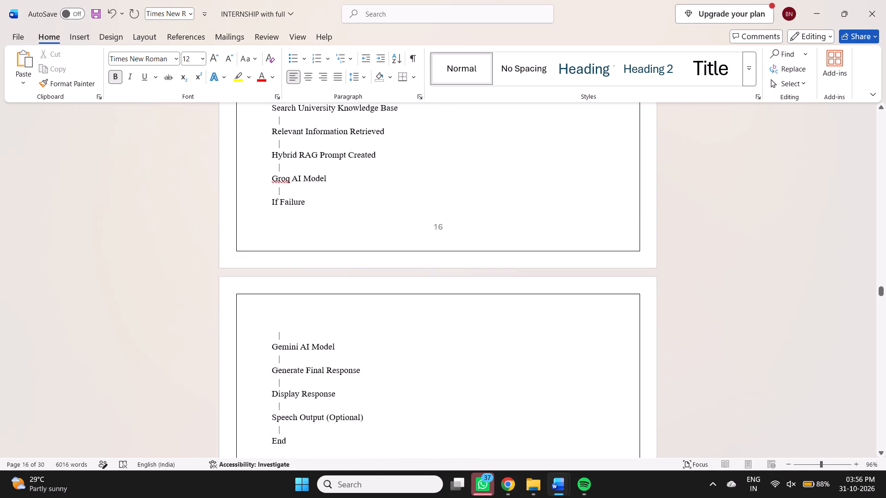
scroll(575, 316, "up", 2)
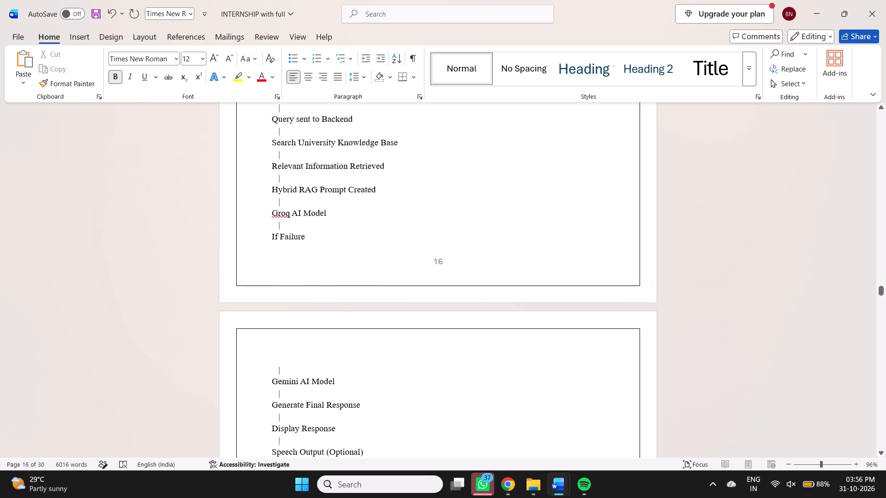
scroll(575, 316, "up", 1)
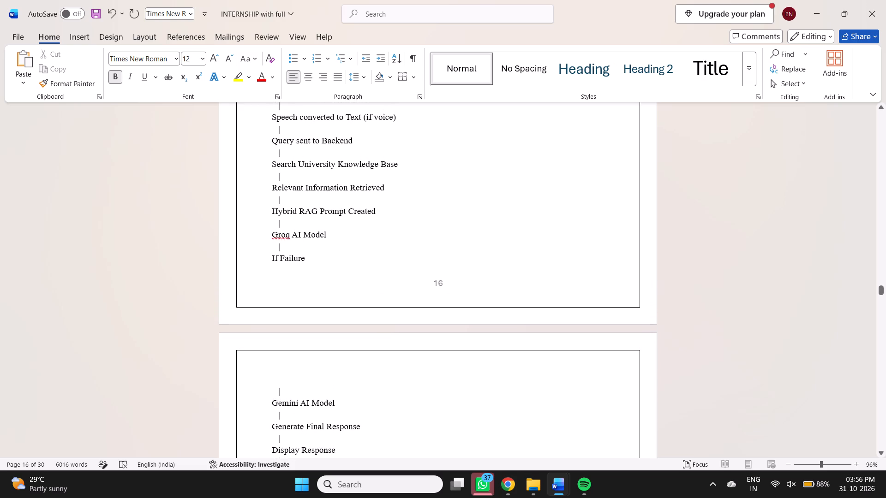
scroll(576, 316, "down", 1, "ctrl")
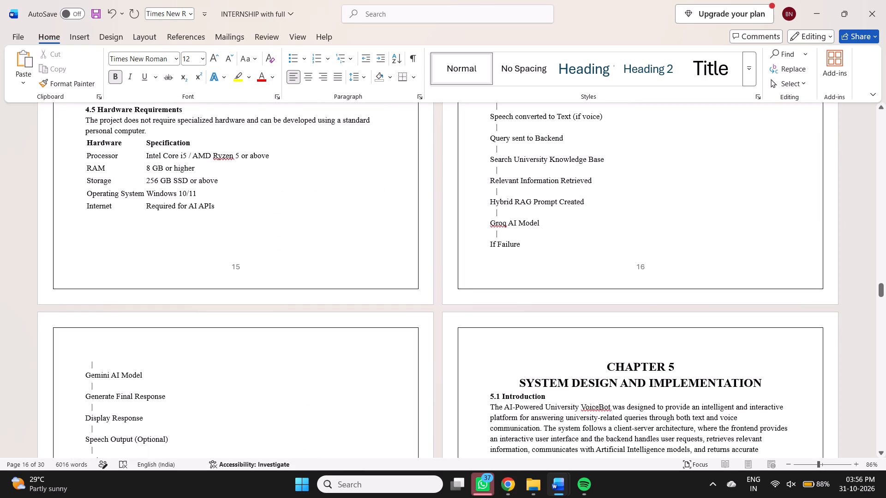
left_click(855, 464)
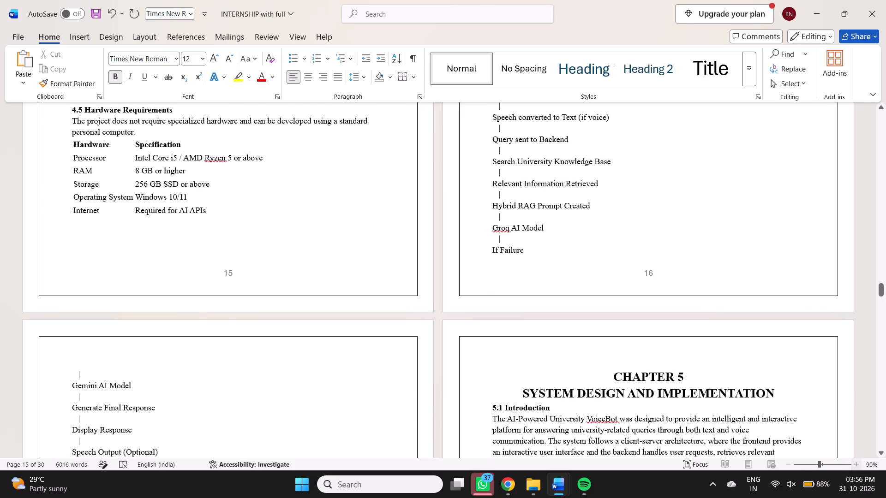
left_click(855, 464)
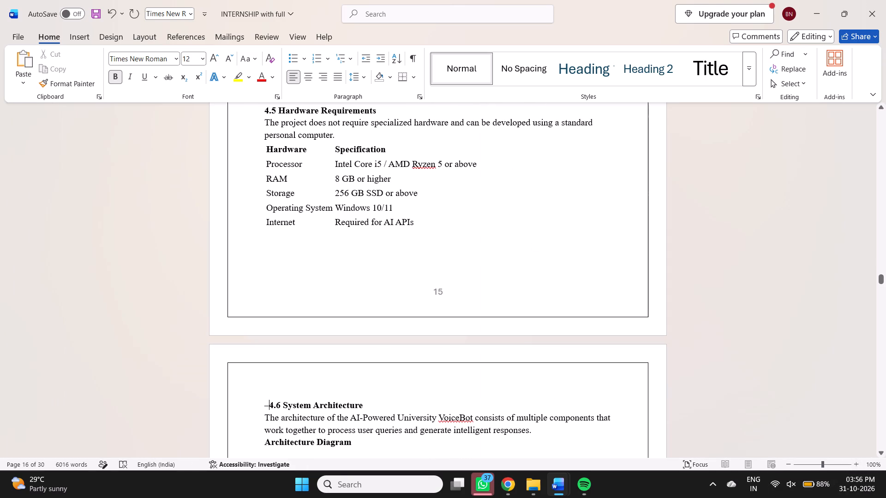
left_click(789, 463)
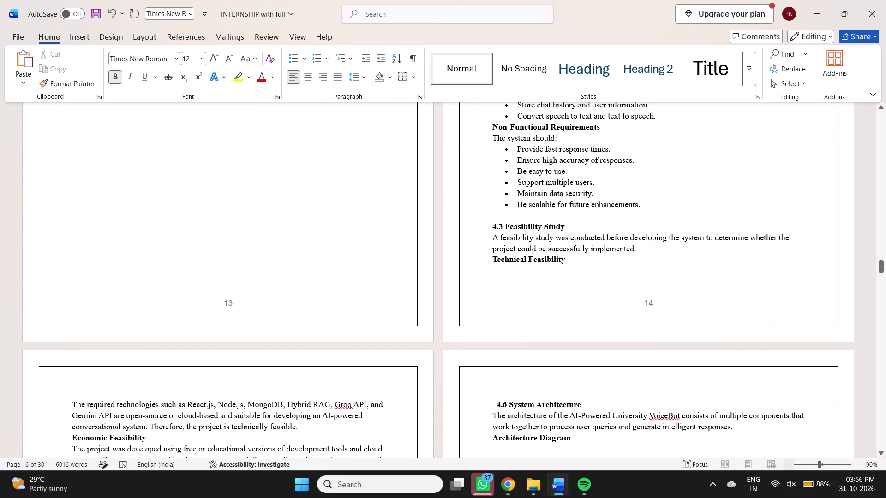
left_click(818, 464)
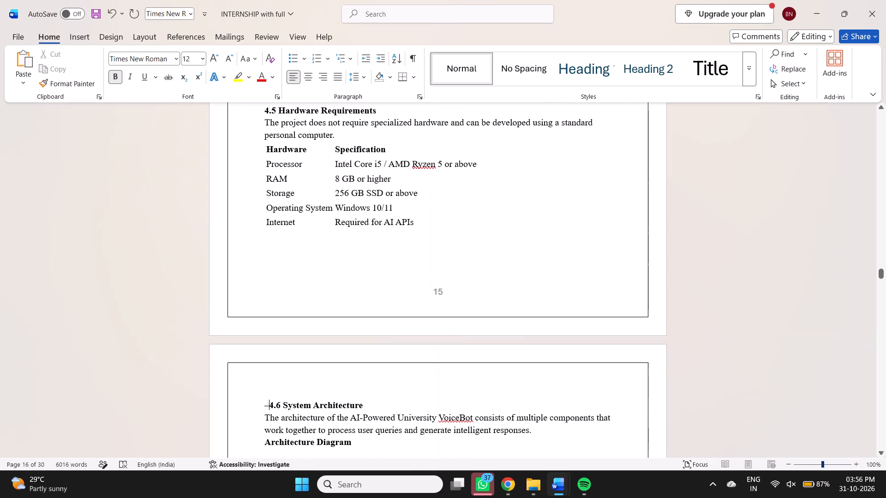
Read through the 4.7 workflow steps from Start to End and on to section 4.8 and the start of Chapter 5.
scroll(678, 345, "down", 5)
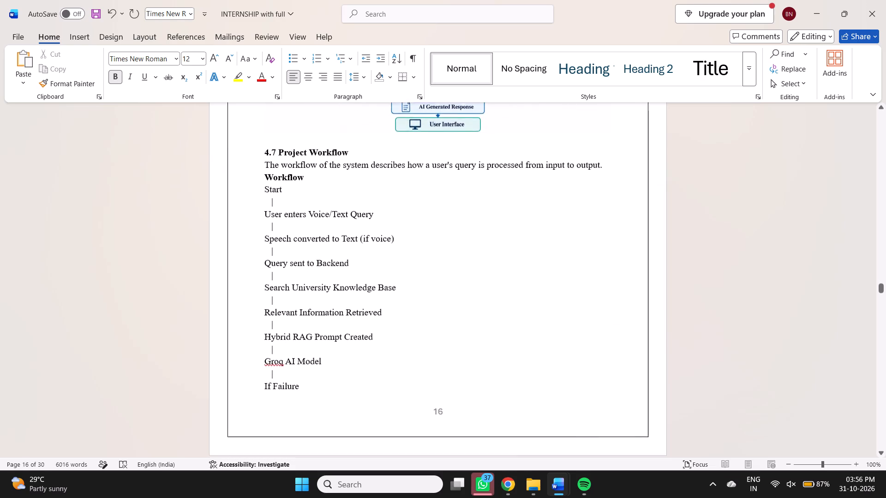
scroll(678, 345, "down", 3)
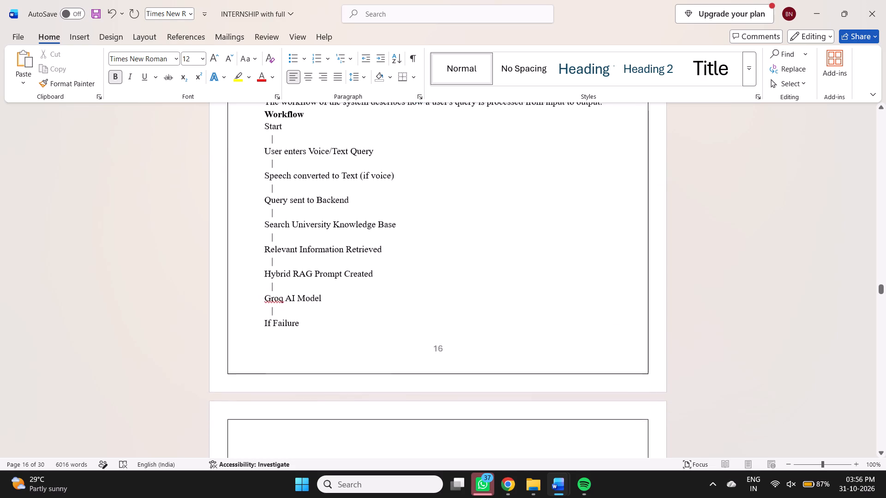
scroll(678, 345, "down", 1)
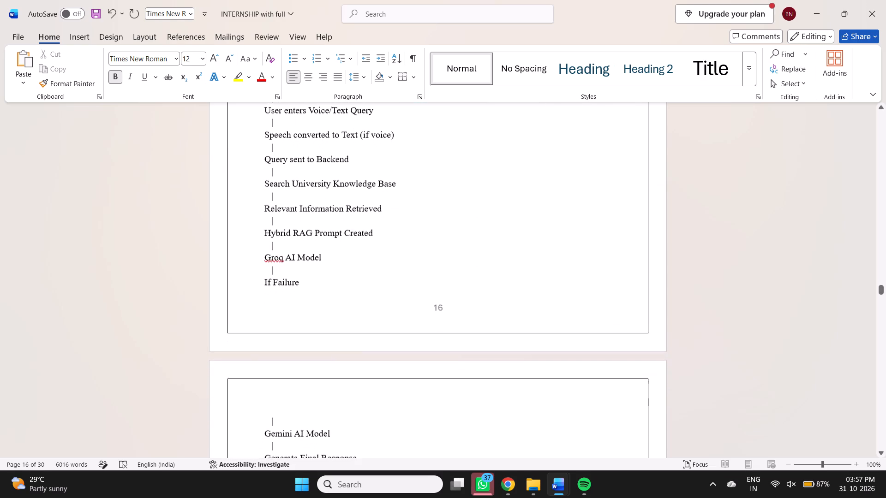
scroll(678, 345, "down", 3)
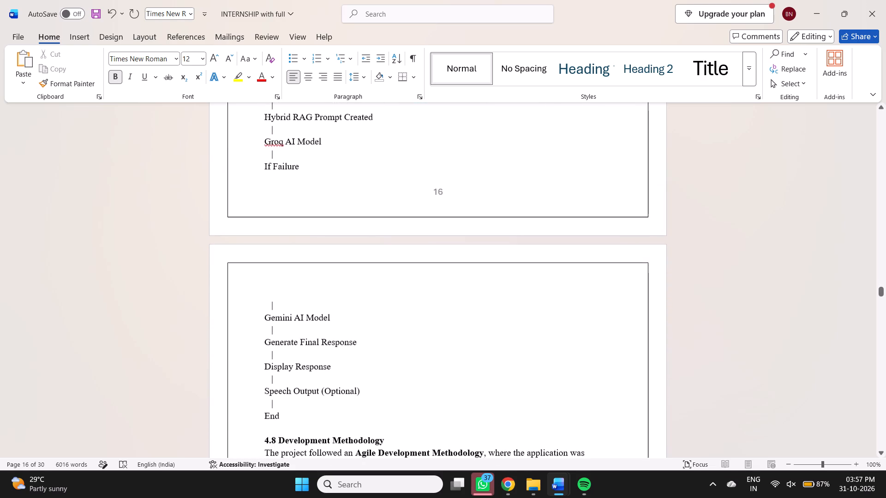
scroll(678, 345, "down", 1, "ctrl")
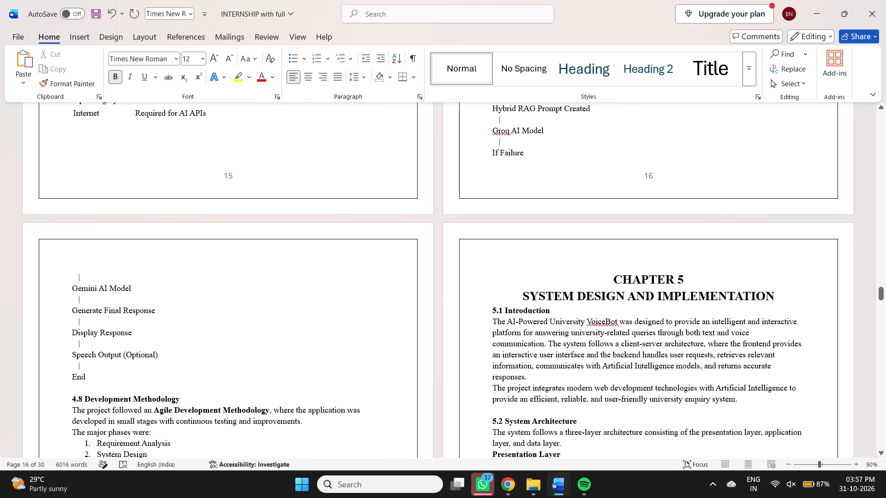
Review the page layout of sections 4.5 to 5.2 on pages 15 to 18, ending at 60% zoom.
scroll(637, 344, "up", 1)
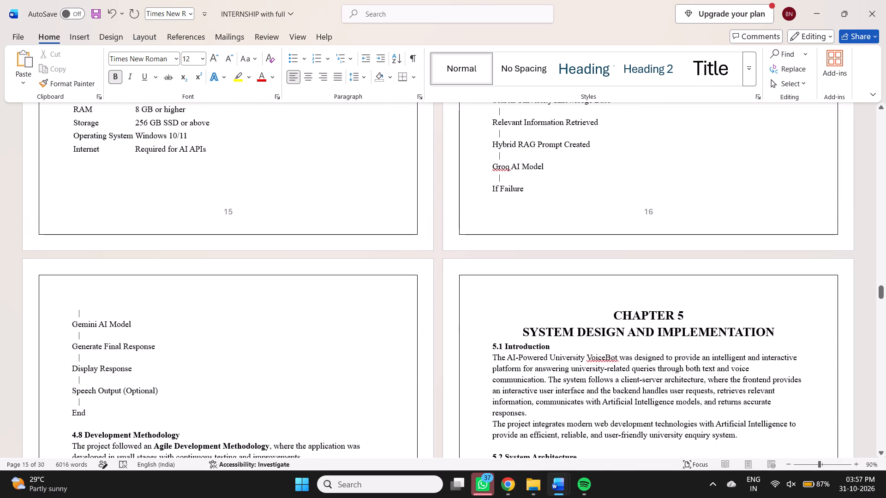
scroll(637, 344, "up", 1)
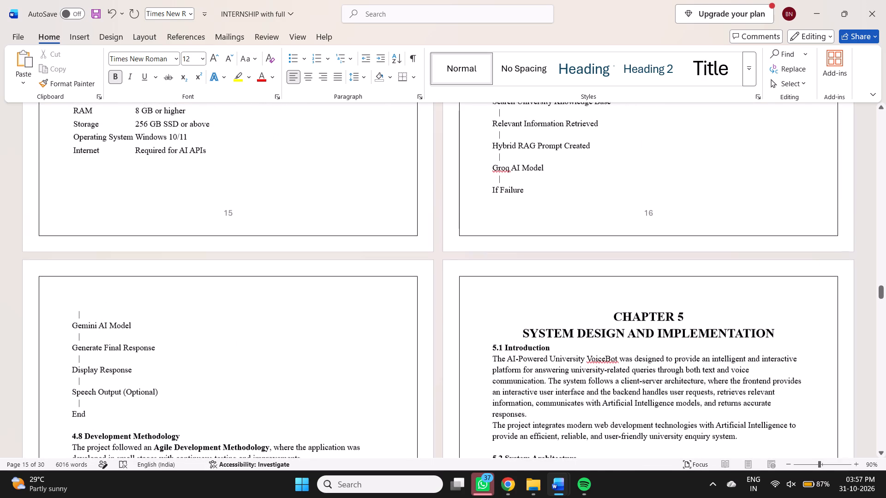
scroll(637, 344, "up", 2)
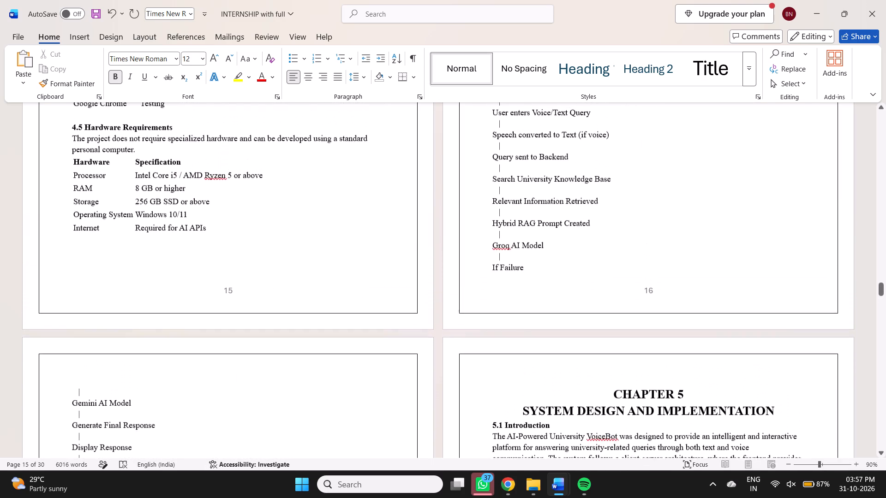
scroll(637, 344, "up", 3)
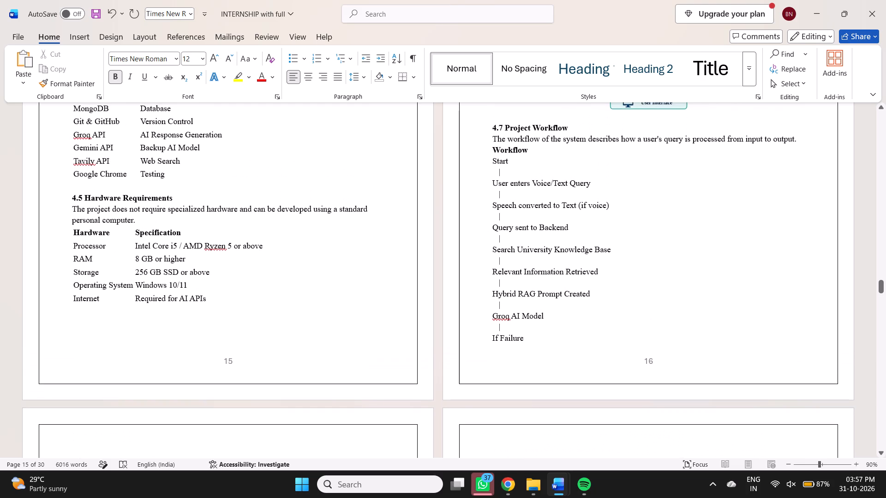
scroll(637, 344, "down", 1, "ctrl")
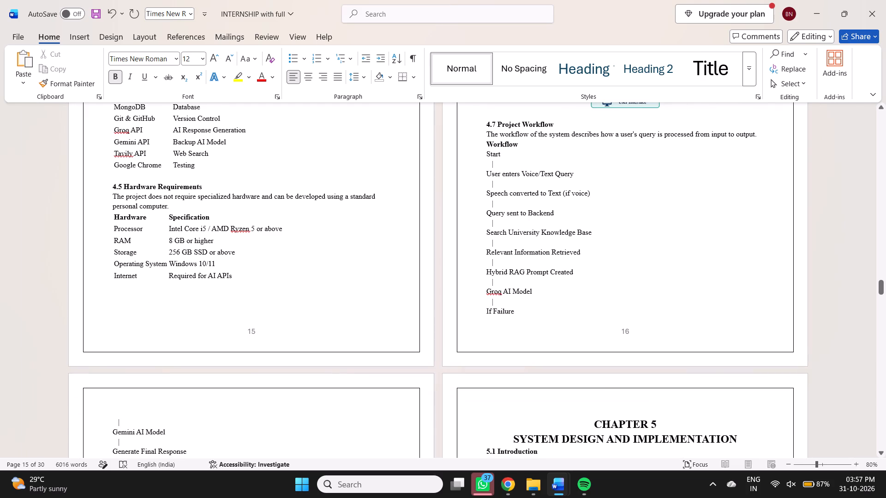
scroll(637, 344, "down", 2, "ctrl")
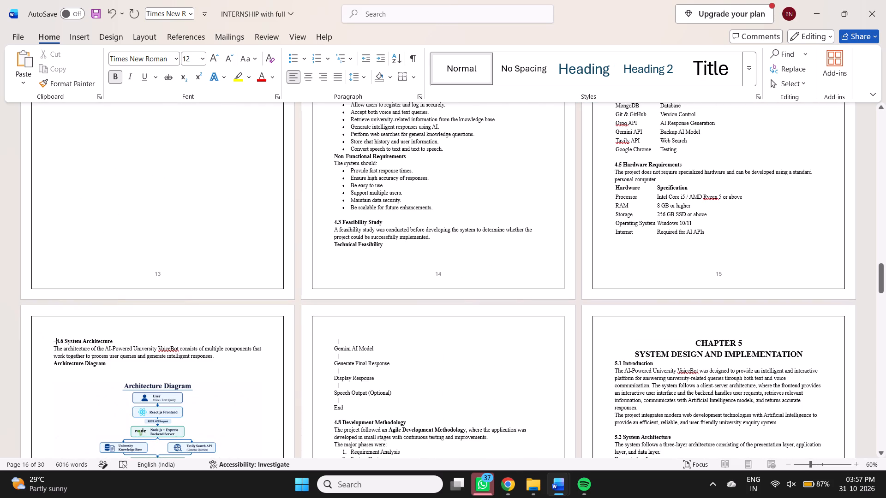
scroll(578, 343, "down", 3)
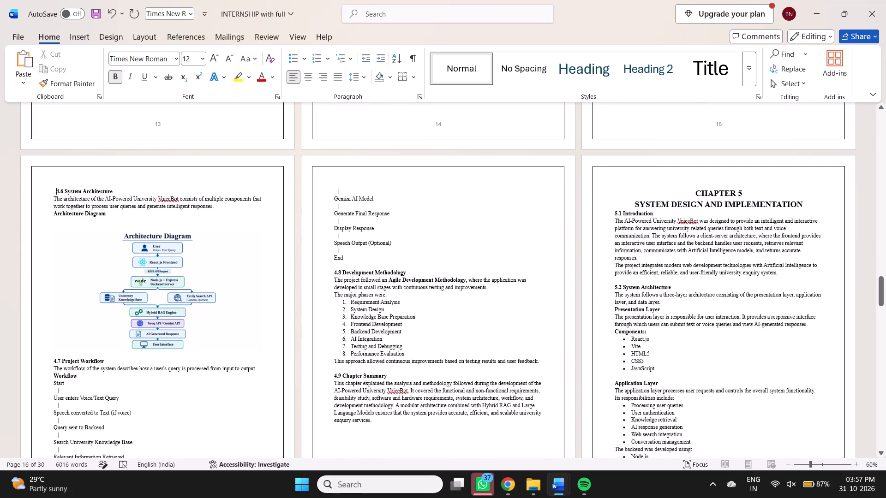
scroll(578, 343, "down", 2)
Capture a screenshot of the 4.7 Project Workflow section on page 16, from its heading down to If Failure.
scroll(578, 343, "up", 1)
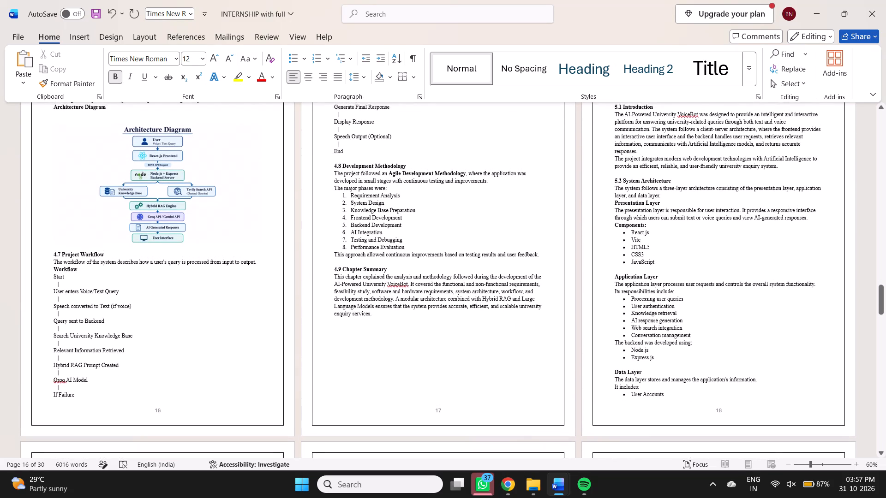
scroll(578, 343, "up", 1)
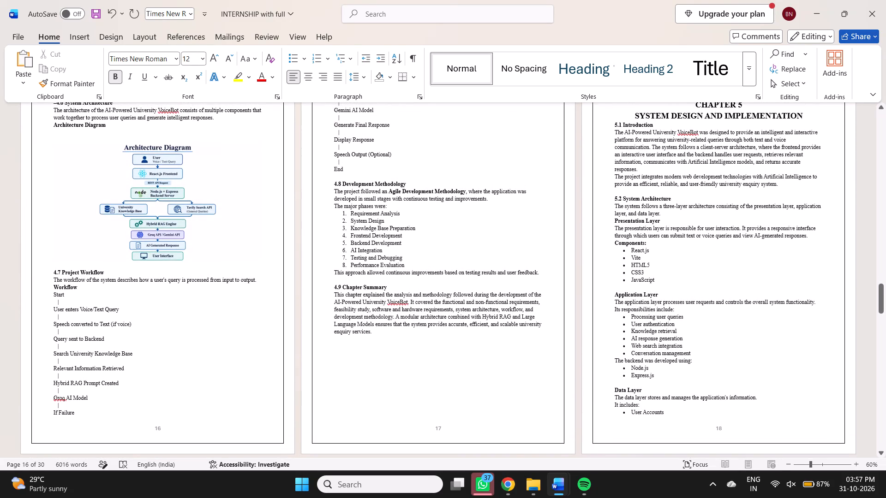
scroll(508, 338, "up", 1)
scroll(508, 338, "down", 1)
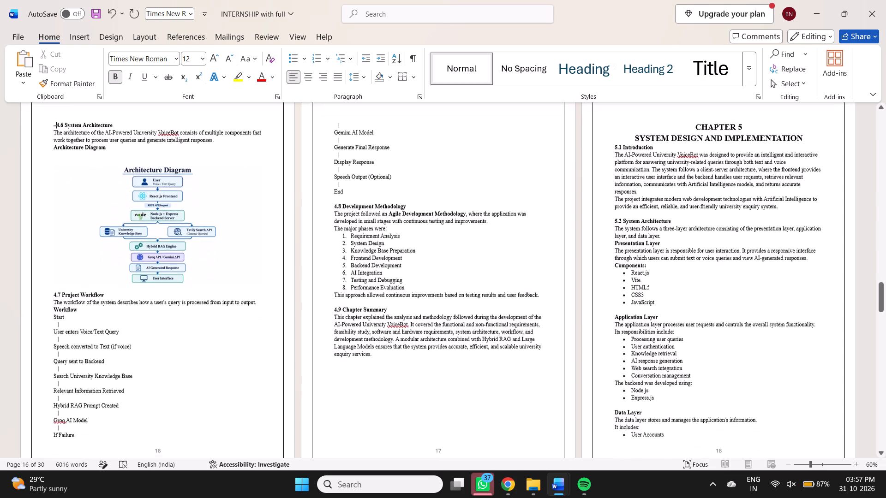
scroll(508, 338, "down", 1)
key("Print")
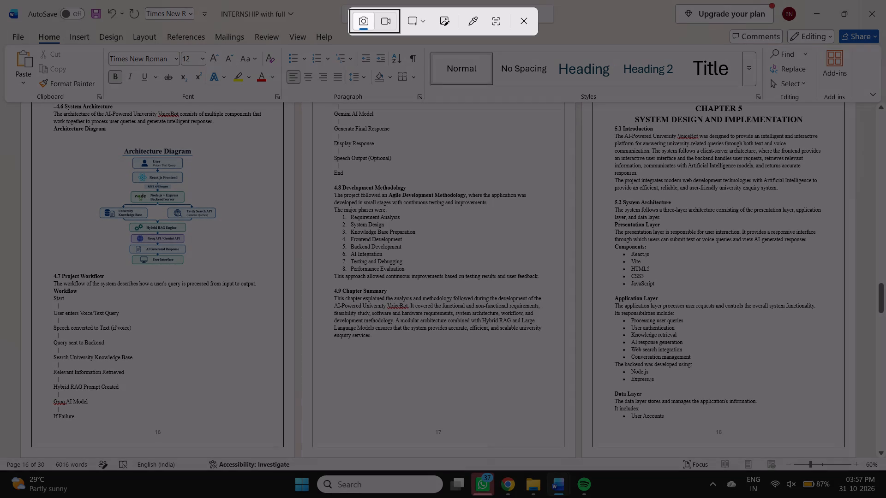
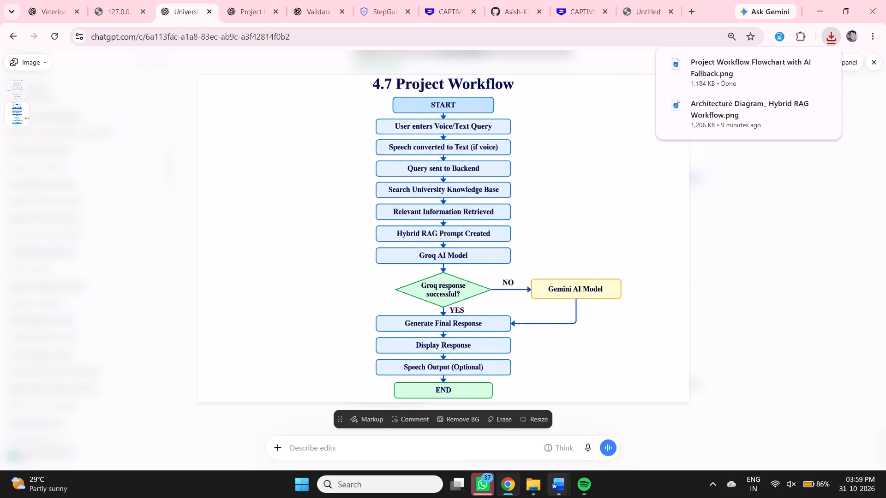
In the Word report, delete the text-based workflow under the Workflow heading in section 4.7, from Start through End.
left_click(94, 424)
scroll(219, 337, "down", 3)
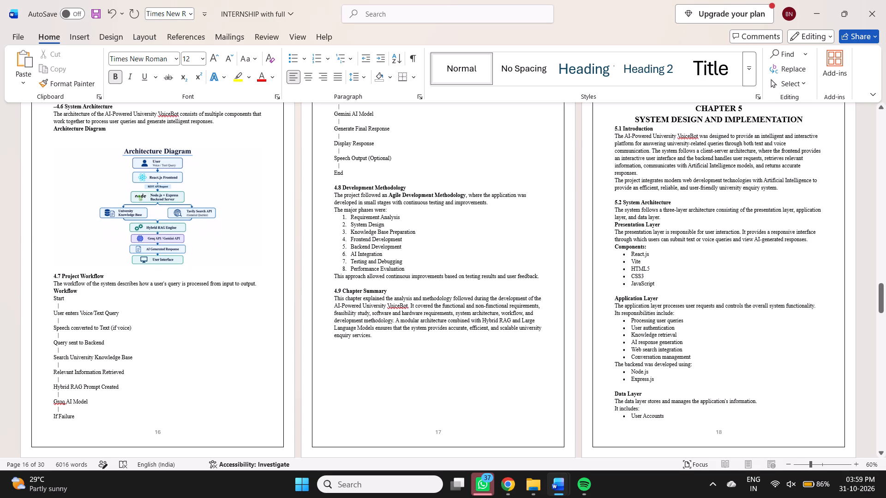
left_click_drag(87, 420, 45, 300)
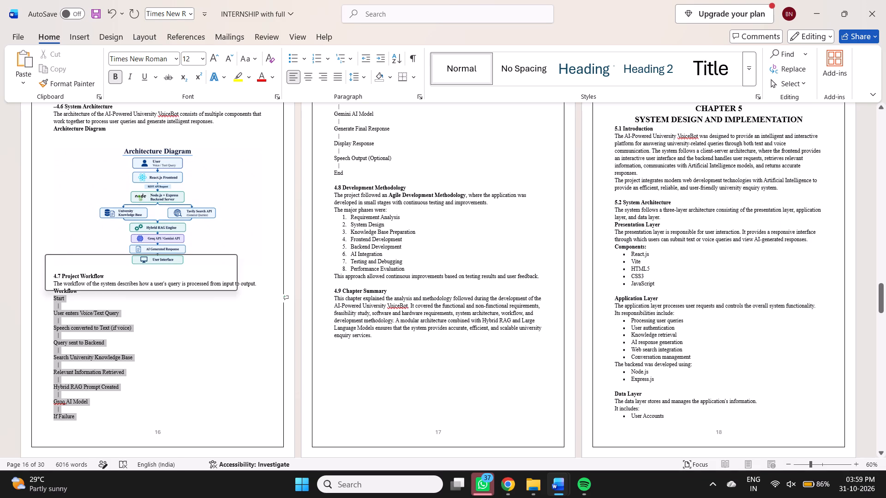
key("BackSpace")
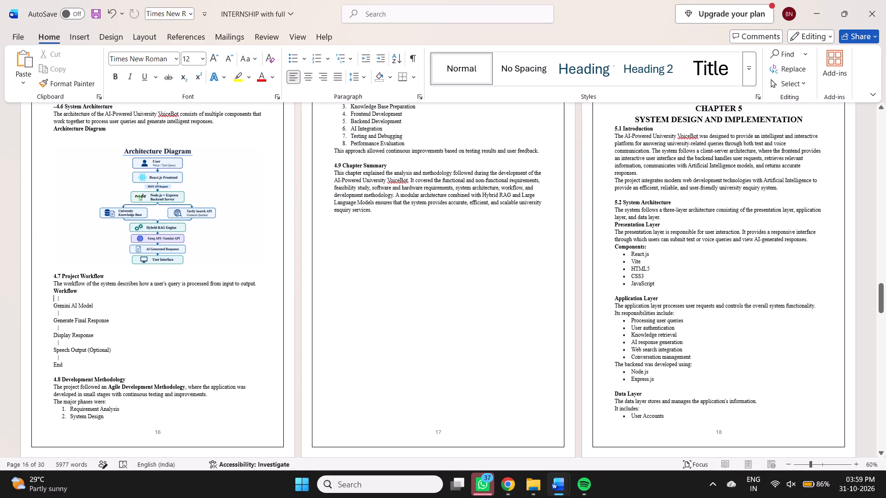
left_click_drag(77, 365, 55, 303)
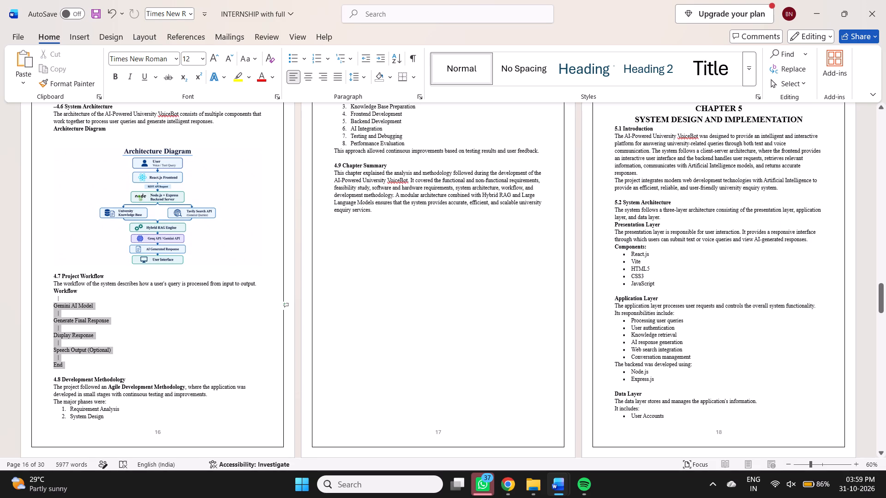
left_click_drag(55, 303, 54, 297)
key("BackSpace")
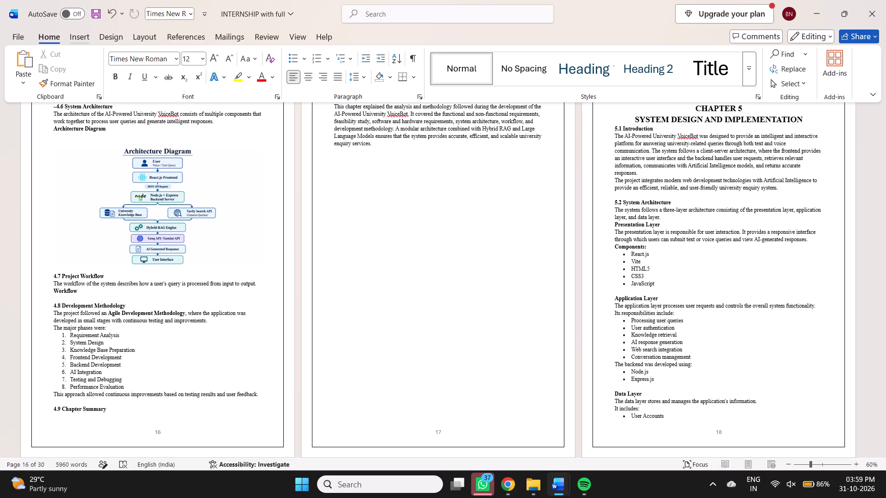
Insert the downloaded Project Workflow Flowchart with AI Fallback picture from the Downloads folder below the Workflow heading.
left_click(81, 32)
left_click(128, 82)
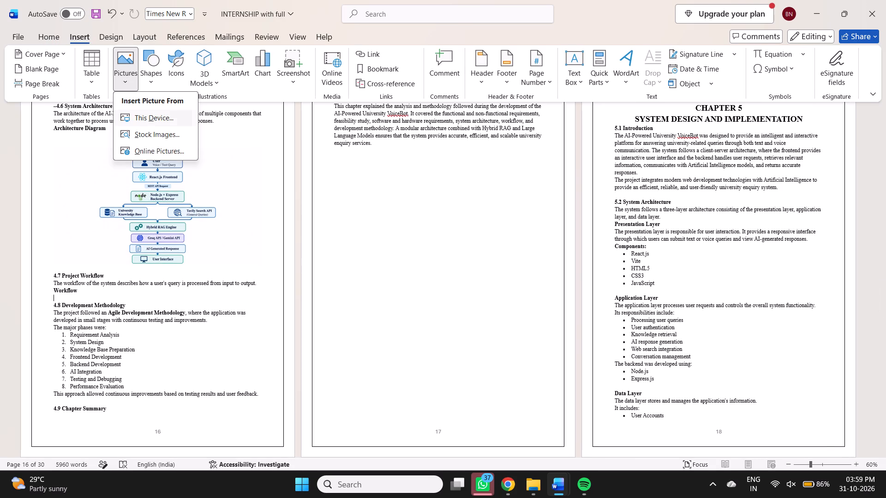
left_click(149, 114)
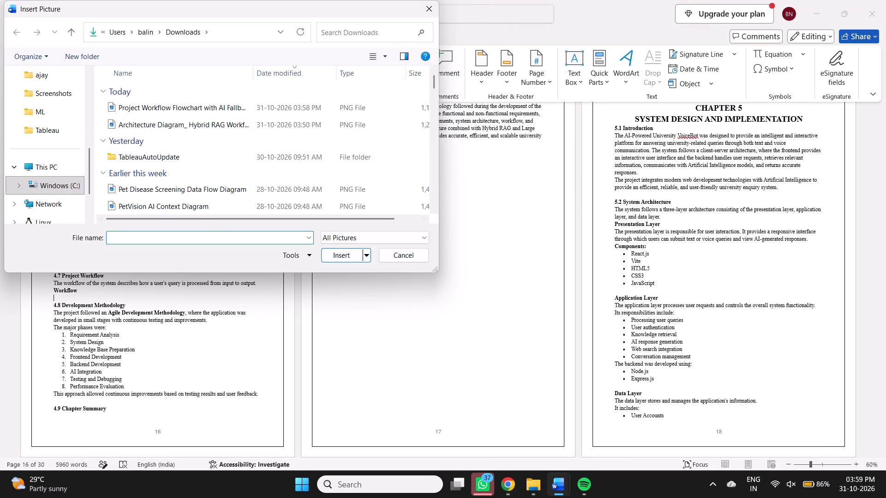
left_click(155, 109)
left_click(334, 255)
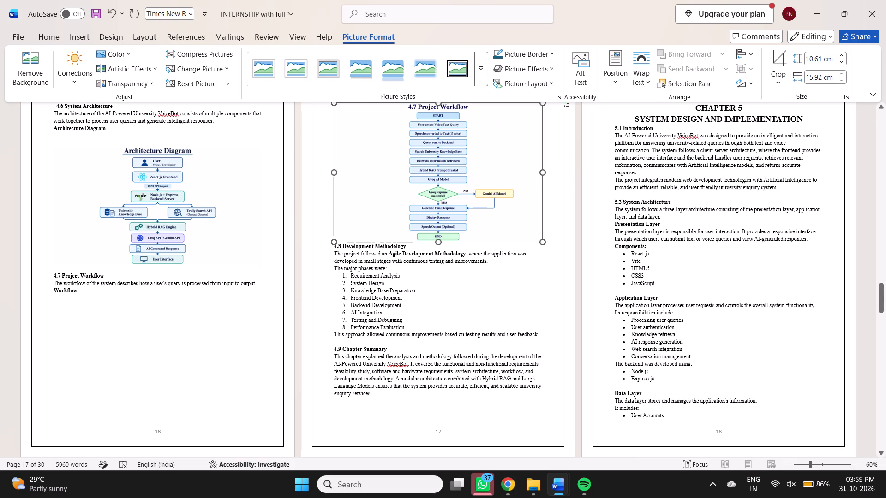
Shrink the workflow picture proportionally so it fits on page 16 under the Workflow heading.
scroll(237, 295, "up", 3)
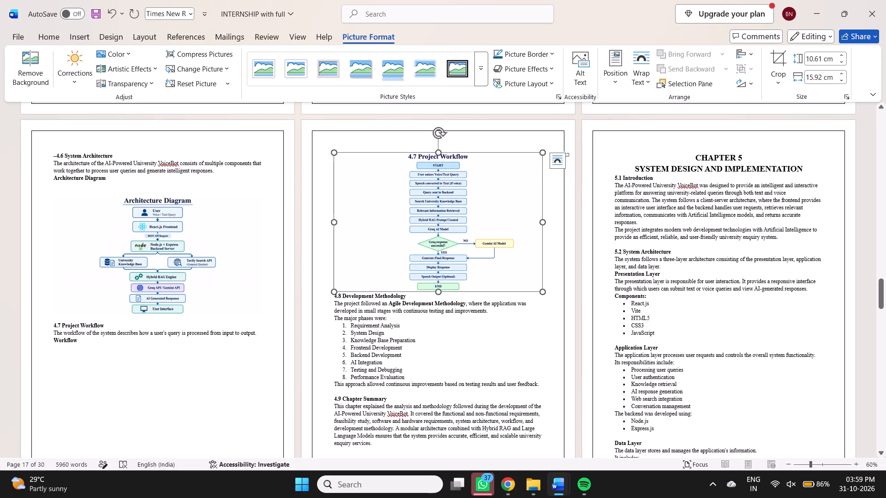
left_click_drag(543, 293, 507, 256)
scroll(257, 343, "down", 4)
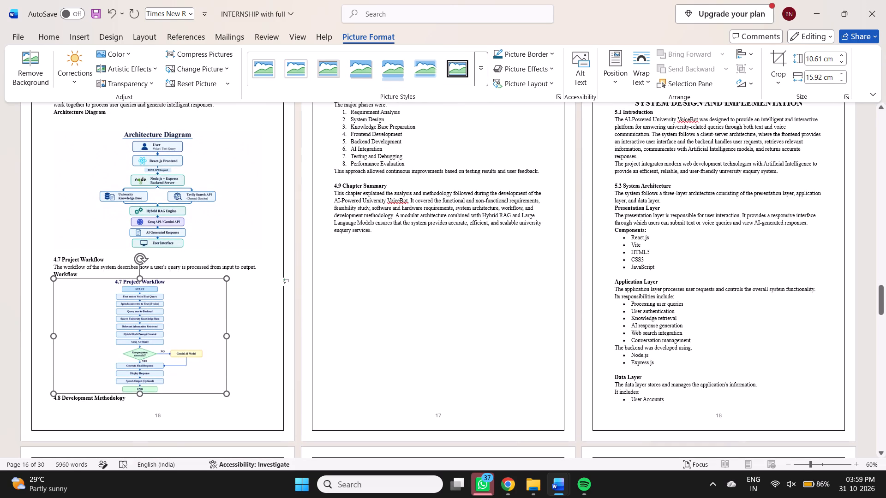
Add two blank lines before the 4.8 Development Methodology heading to push it onto page 17.
left_click(54, 399)
key("Return")
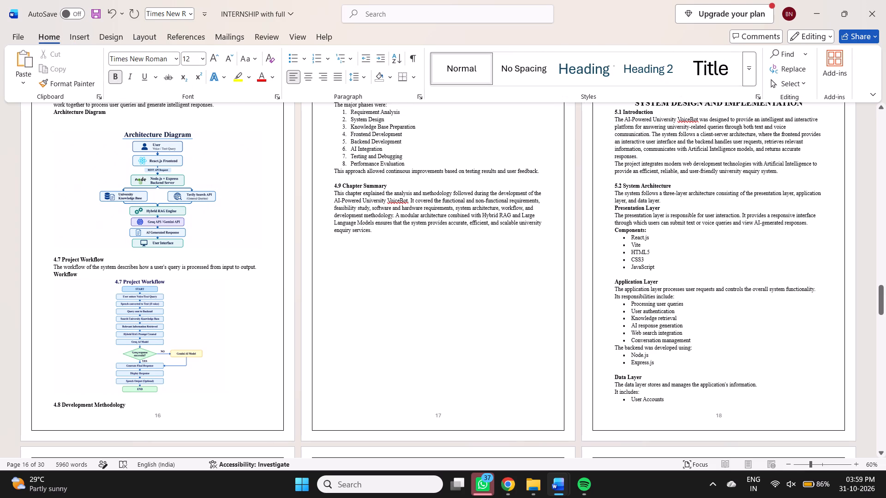
key("Return")
Enlarge the workflow picture to span about the full text width while keeping it on page 16.
left_click(145, 361)
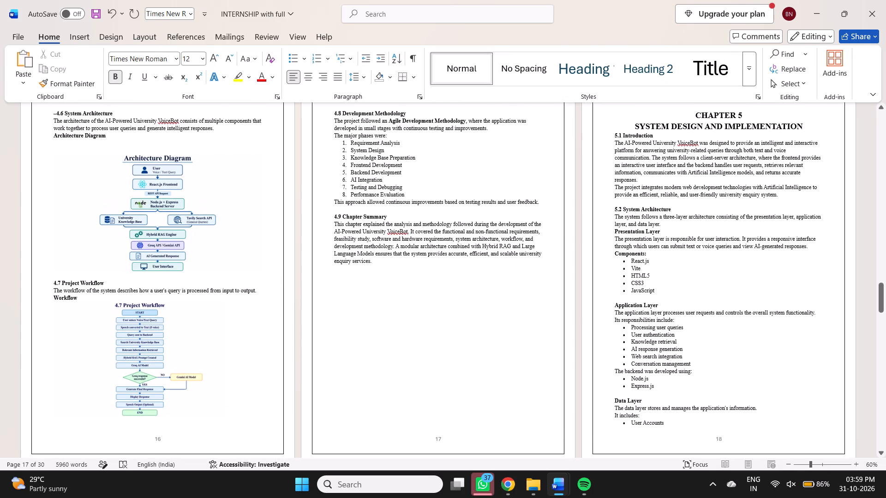
left_click_drag(227, 417, 251, 431)
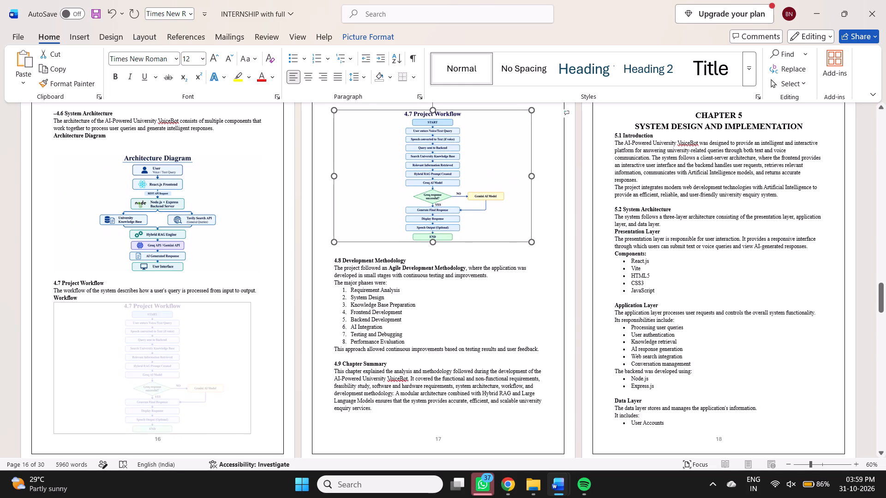
left_click_drag(251, 431, 245, 422)
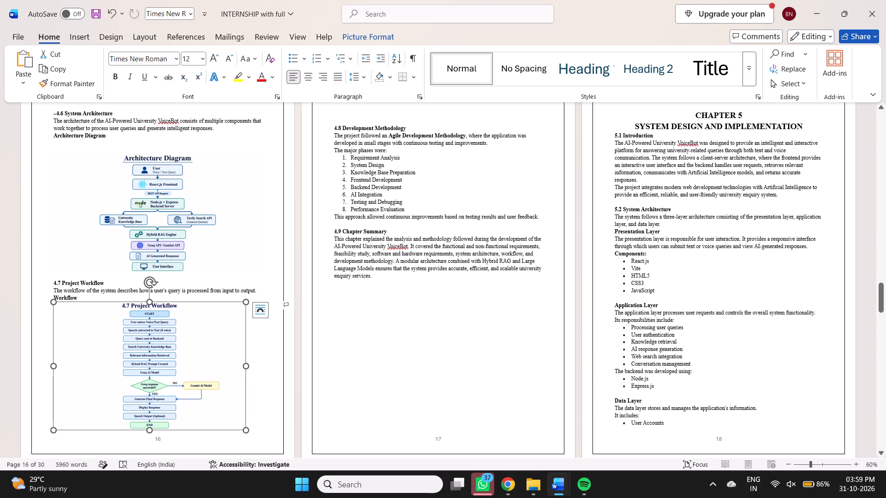
left_click_drag(248, 368, 263, 370)
Delete the stray dash before the 4.6 System Architecture heading on page 16.
scroll(262, 310, "up", 3)
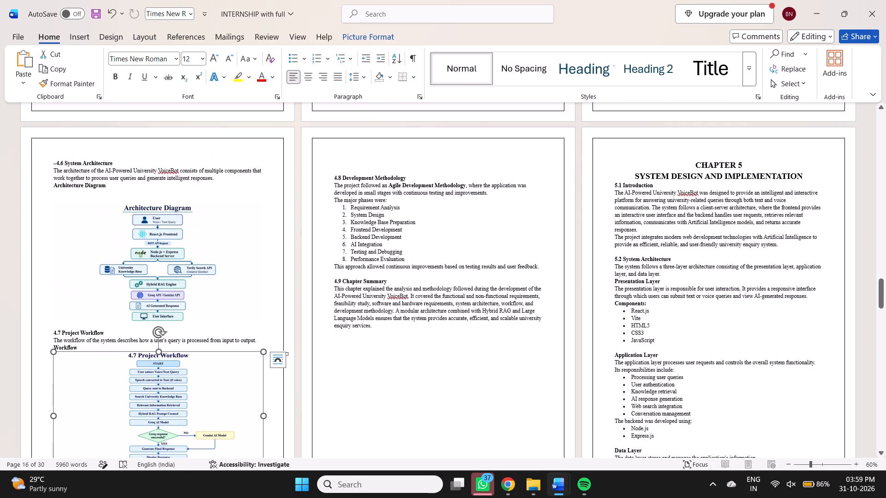
left_click(60, 164)
key("Left")
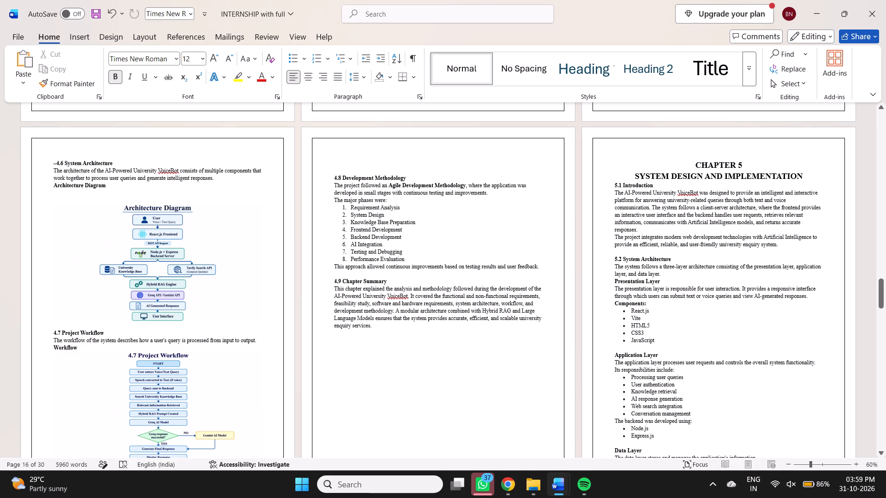
key("BackSpace")
Remove the blank line above the 5.5 Database Design heading on page 19.
scroll(403, 270, "down", 4)
scroll(462, 279, "down", 5)
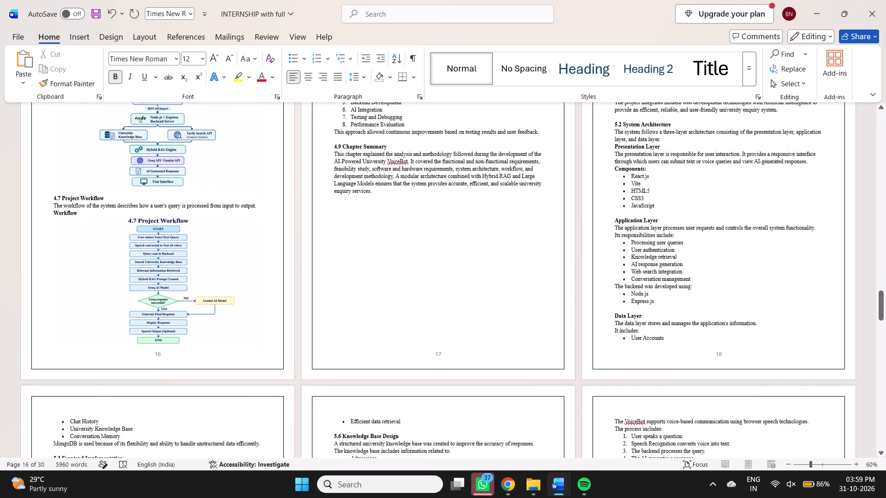
scroll(455, 296, "down", 4)
scroll(408, 306, "down", 8)
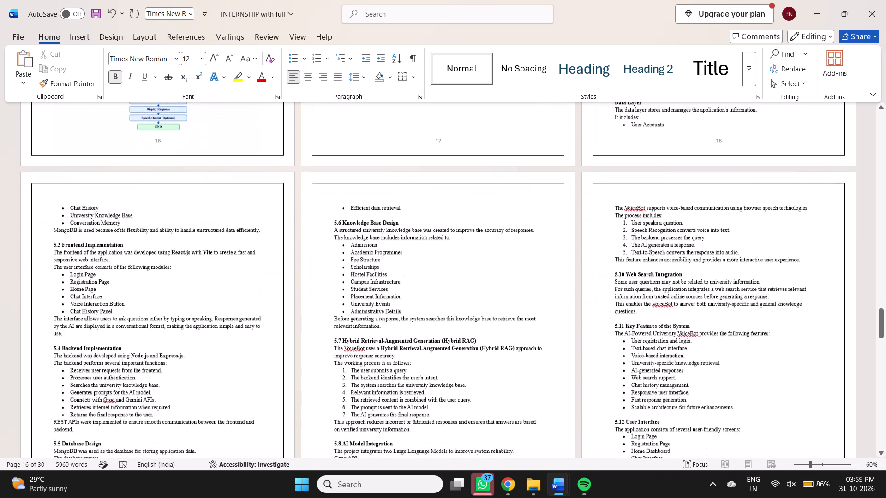
scroll(397, 304, "down", 6)
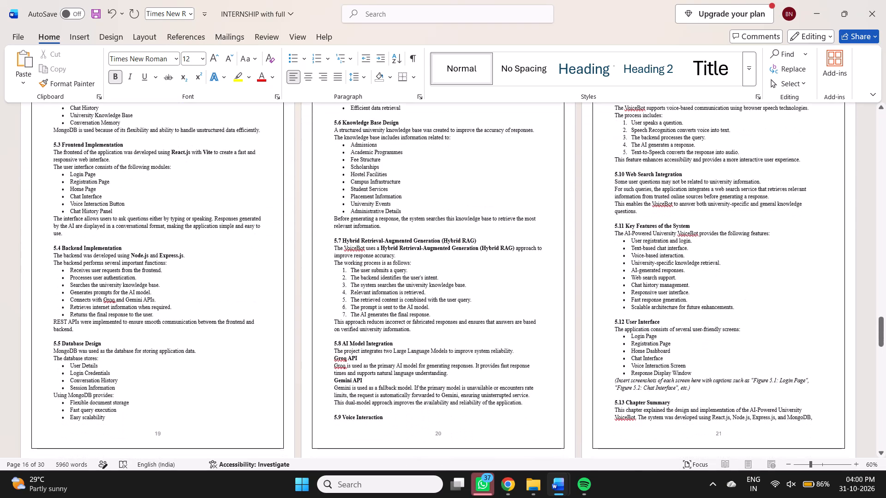
scroll(405, 304, "up", 1)
scroll(405, 304, "down", 6)
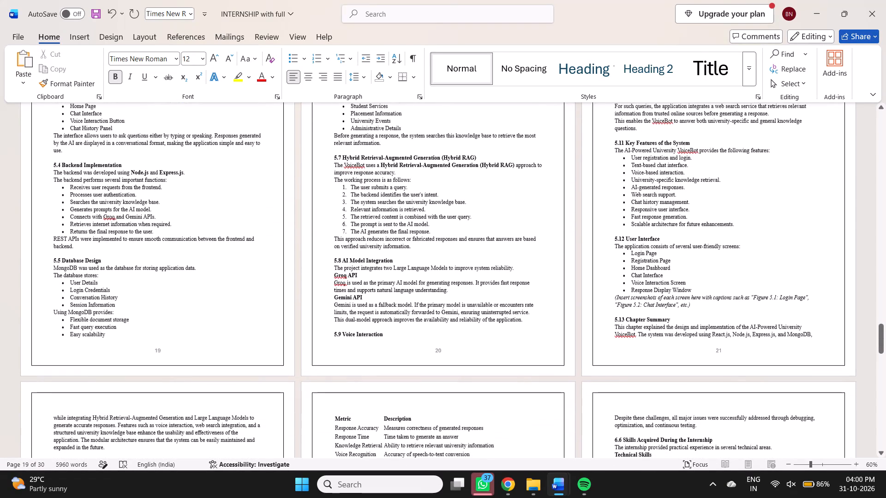
scroll(364, 311, "up", 4)
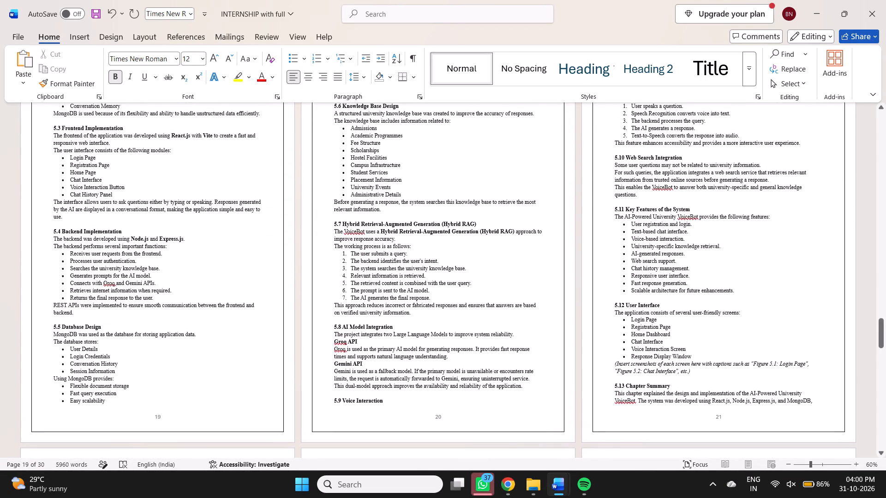
scroll(321, 313, "up", 2)
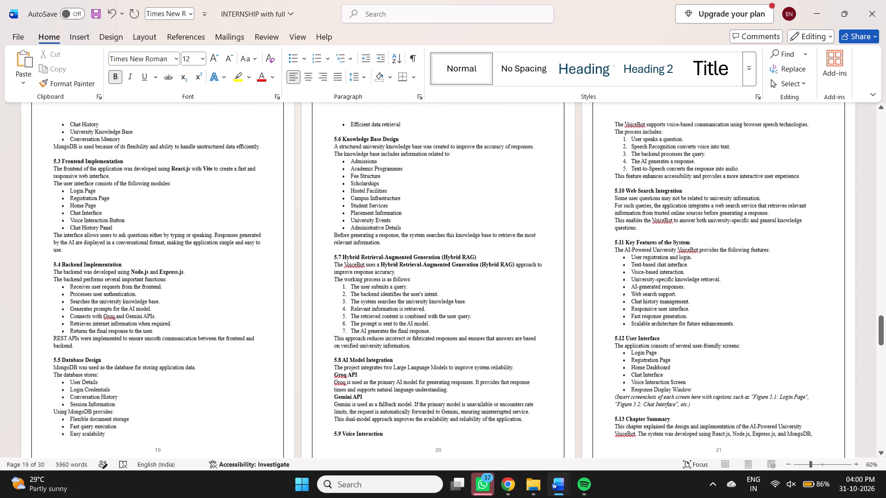
scroll(205, 277, "up", 2)
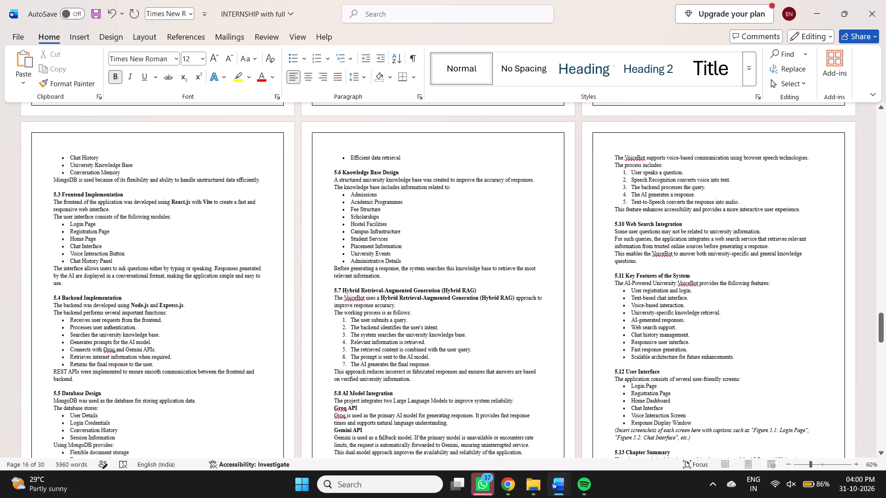
scroll(334, 233, "up", 1)
scroll(138, 288, "down", 5)
scroll(95, 312, "down", 1)
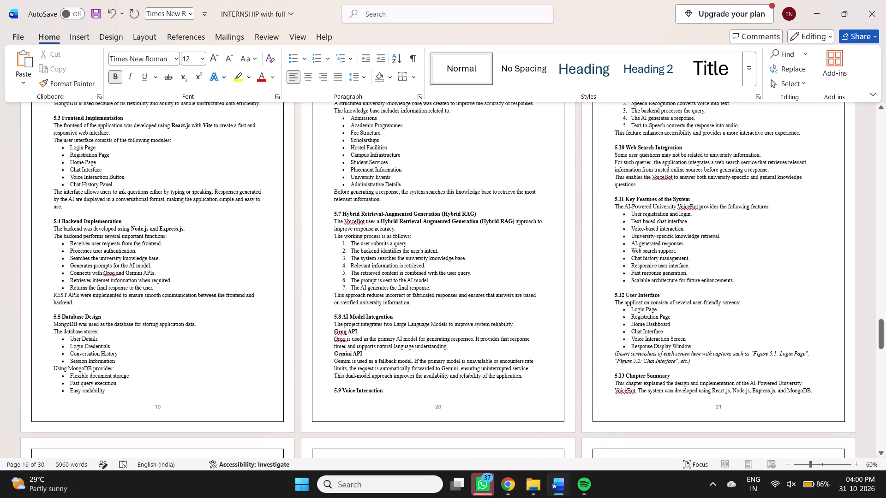
left_click(55, 306)
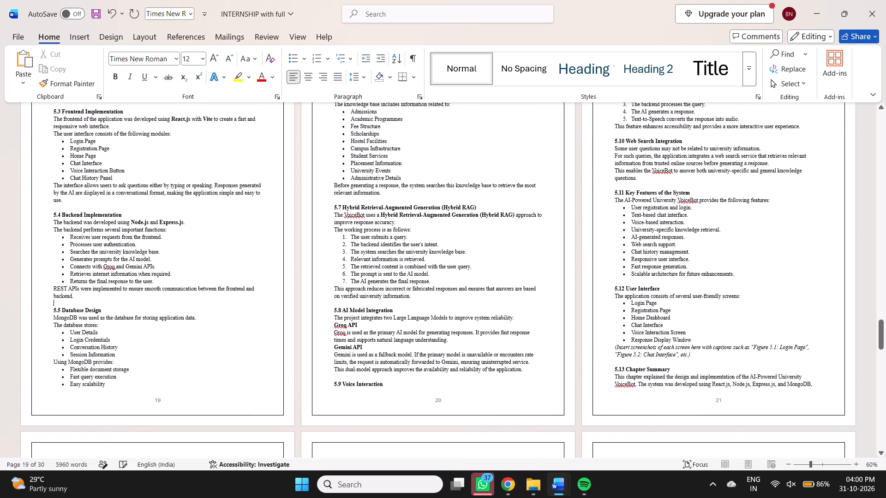
key("BackSpace")
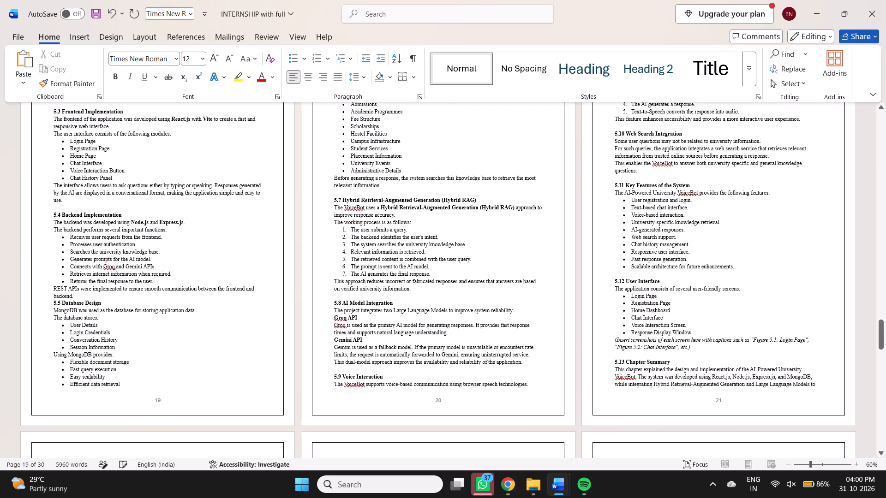
Remove the blank line above the 5.6 Knowledge Base Design heading at the top of page 20.
scroll(203, 293, "up", 2)
scroll(492, 318, "down", 5)
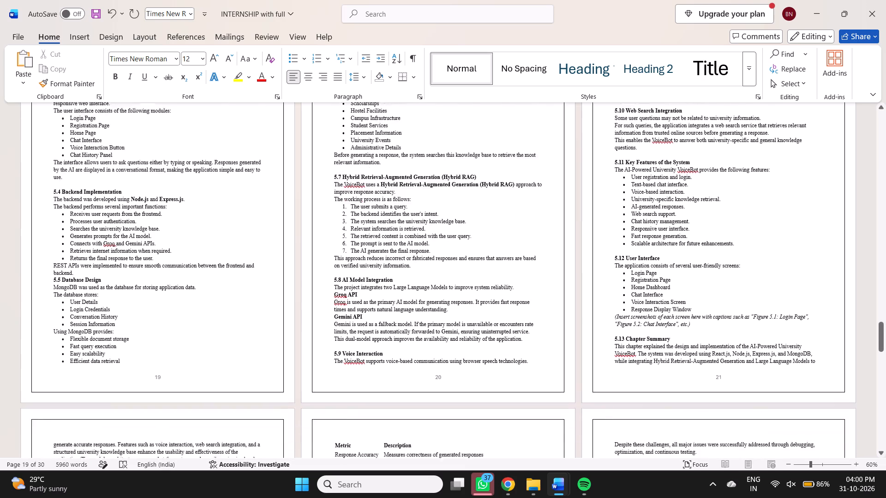
scroll(492, 319, "down", 2)
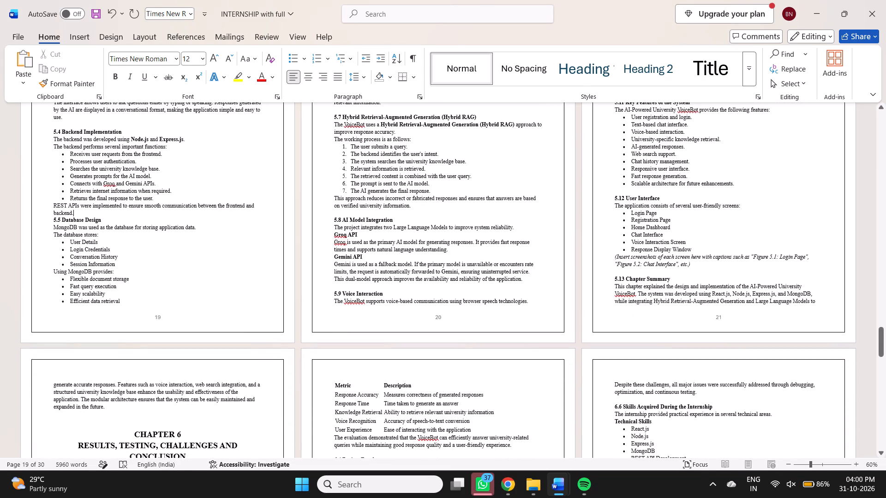
scroll(383, 306, "up", 7)
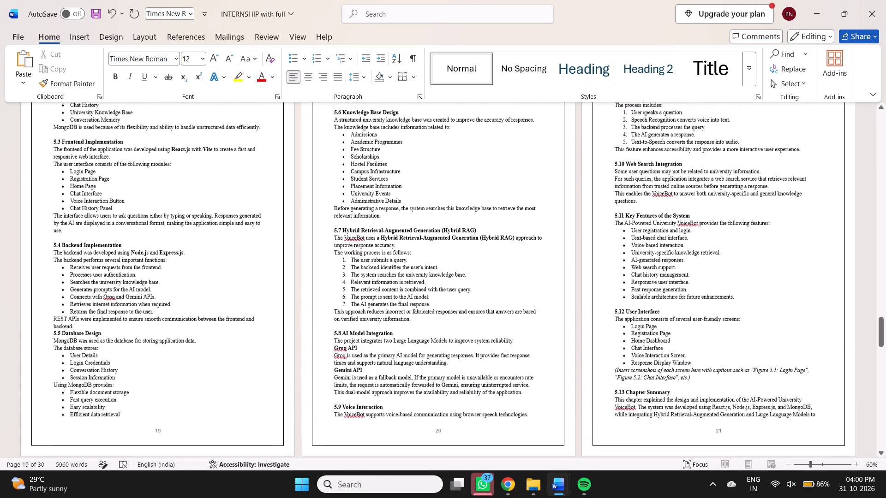
scroll(384, 304, "up", 3)
left_click(347, 156)
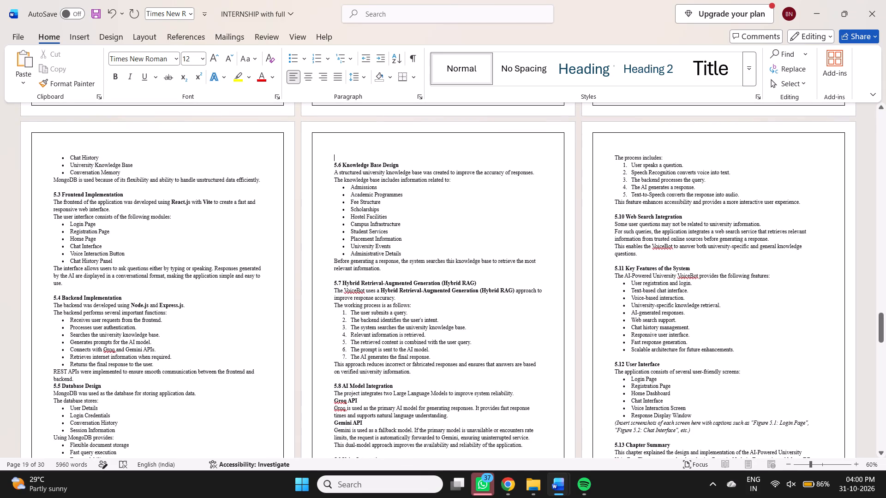
key("BackSpace")
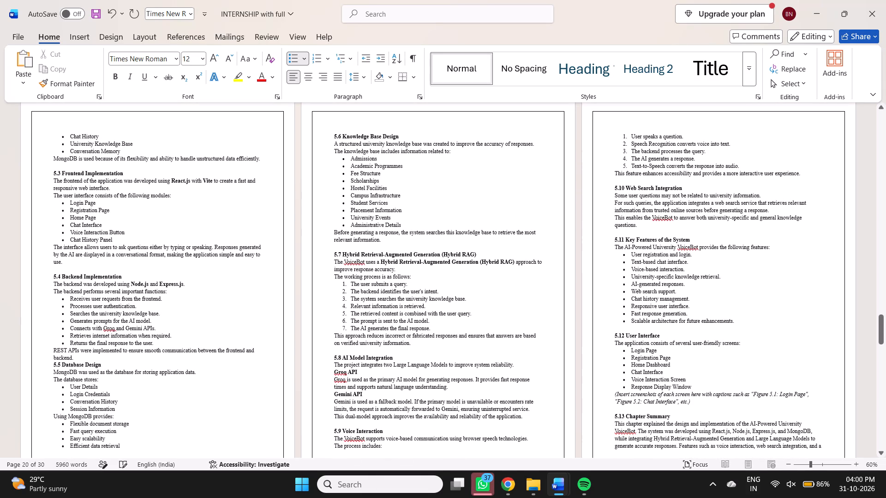
Review pages 19 to 22 for leftover gaps and for lists or paragraphs split across pages.
scroll(398, 237, "down", 8)
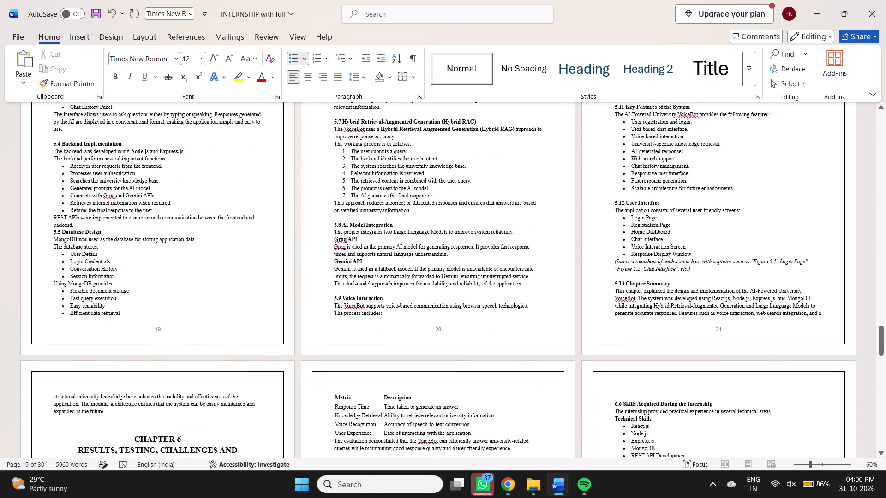
scroll(398, 227, "up", 6)
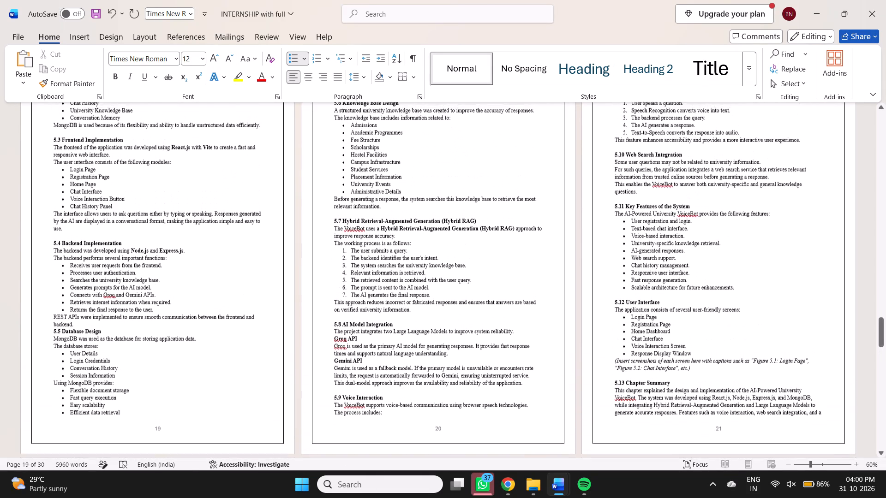
scroll(397, 226, "up", 3)
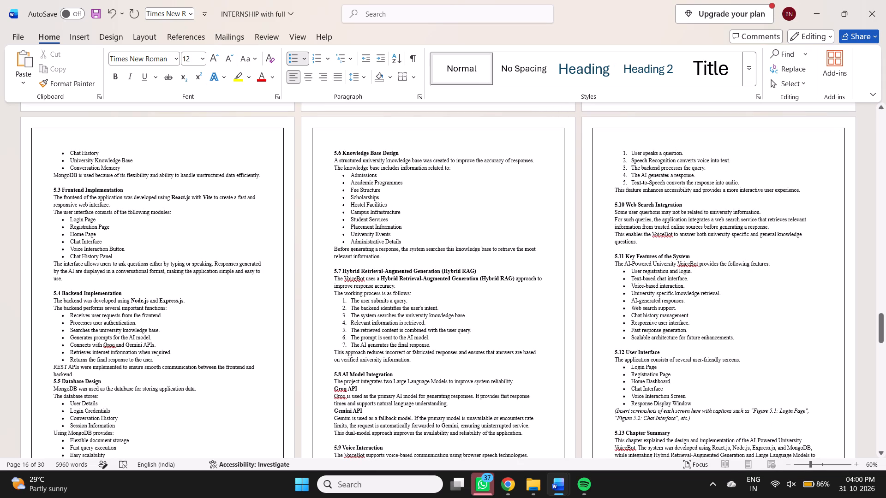
left_click(623, 144)
left_click(619, 153)
scroll(522, 229, "down", 3)
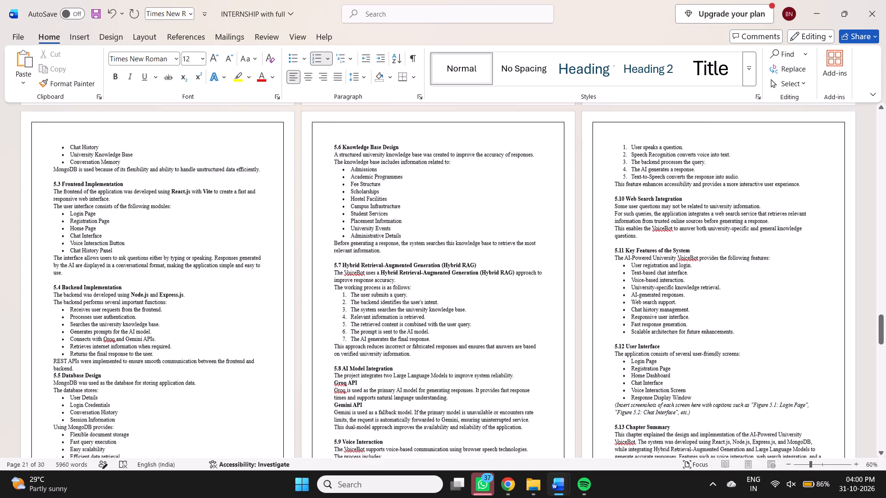
scroll(520, 231, "down", 2)
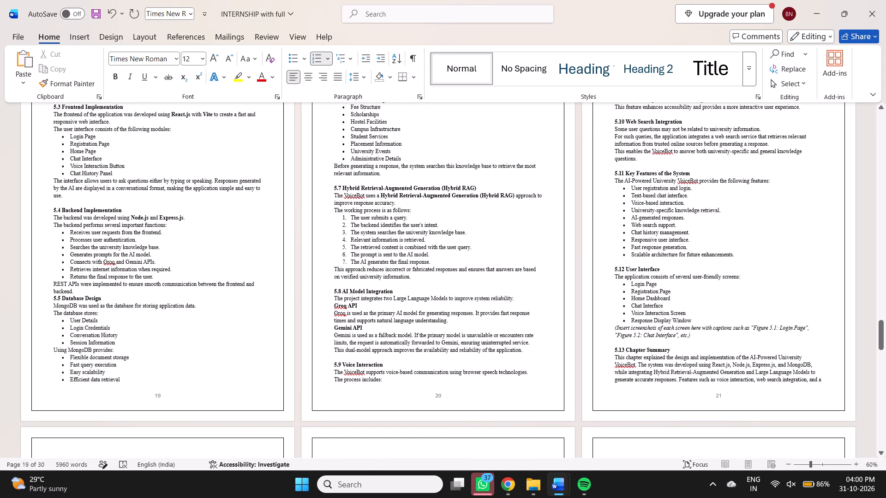
scroll(153, 327, "up", 4)
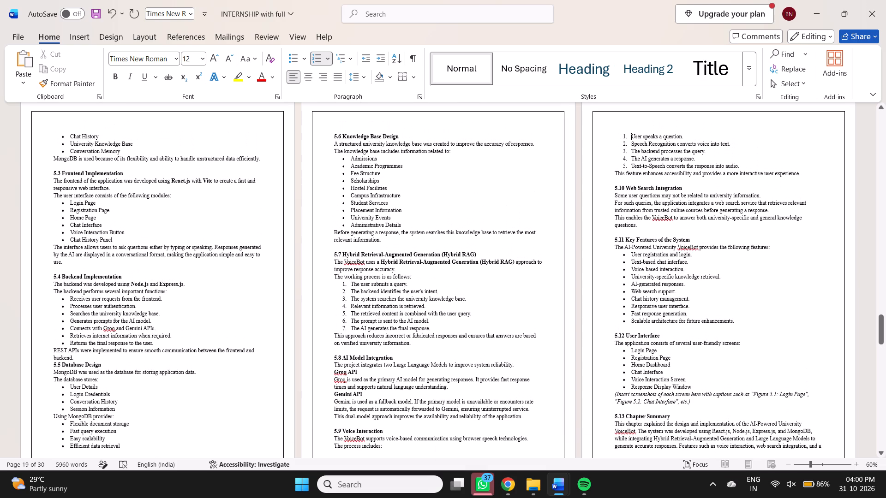
scroll(91, 313, "up", 4)
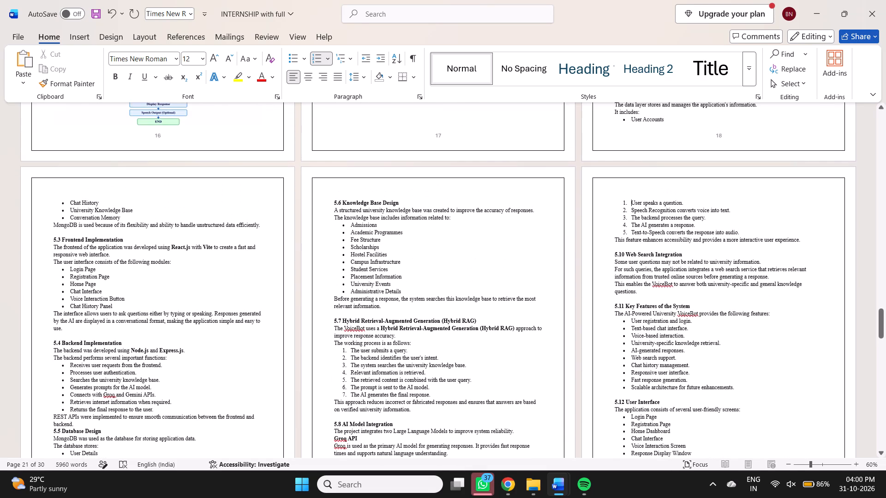
scroll(91, 313, "down", 15)
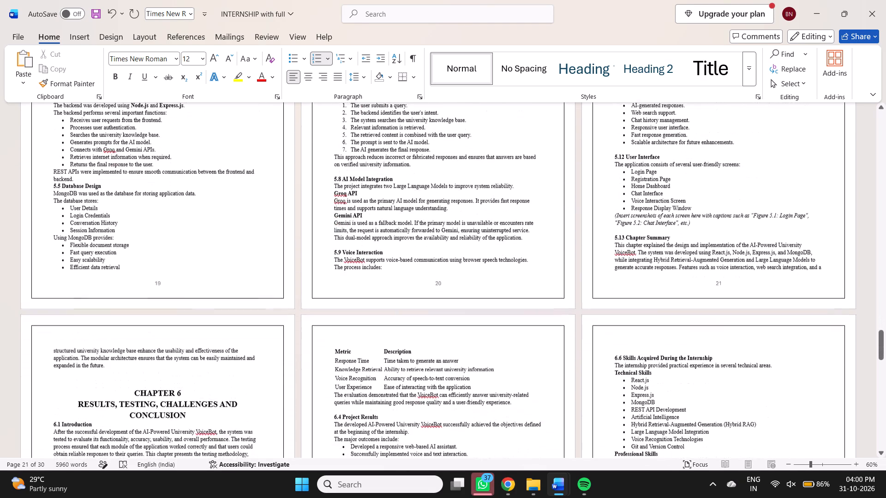
scroll(91, 312, "down", 3)
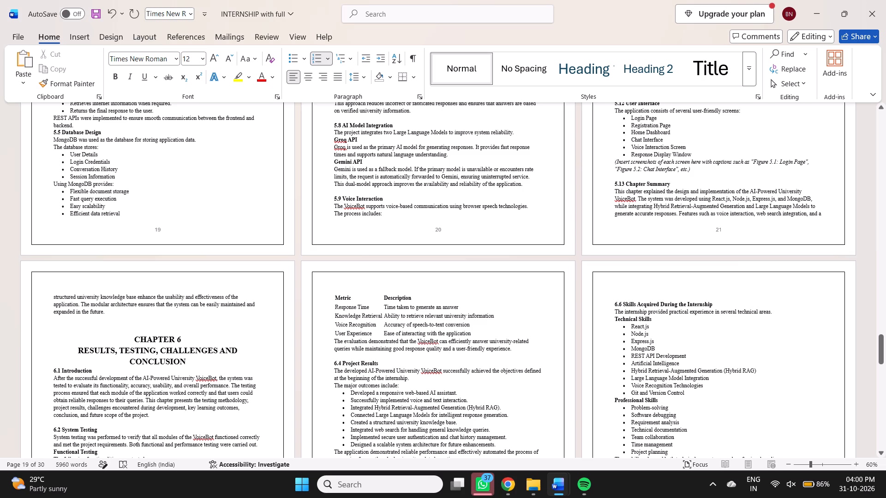
Remove the blank line above the 5.8 AI Model Integration heading on page 20.
scroll(149, 297, "up", 6)
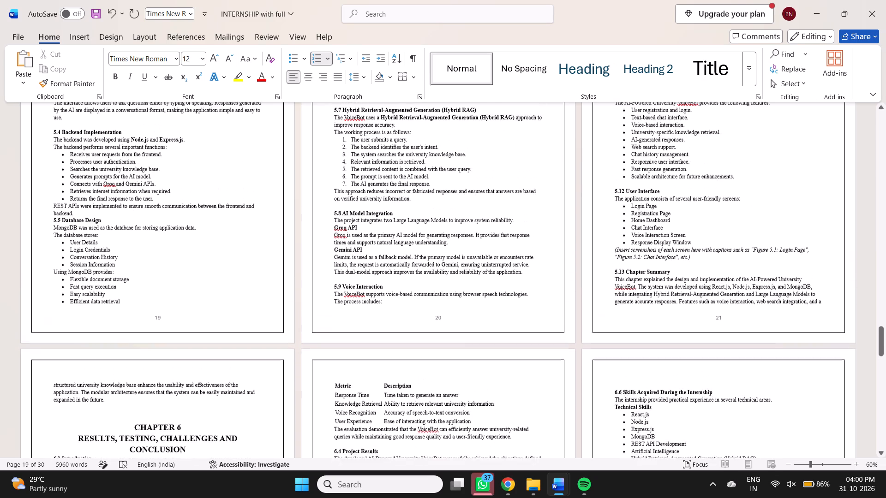
scroll(385, 274, "up", 2)
scroll(281, 272, "up", 1)
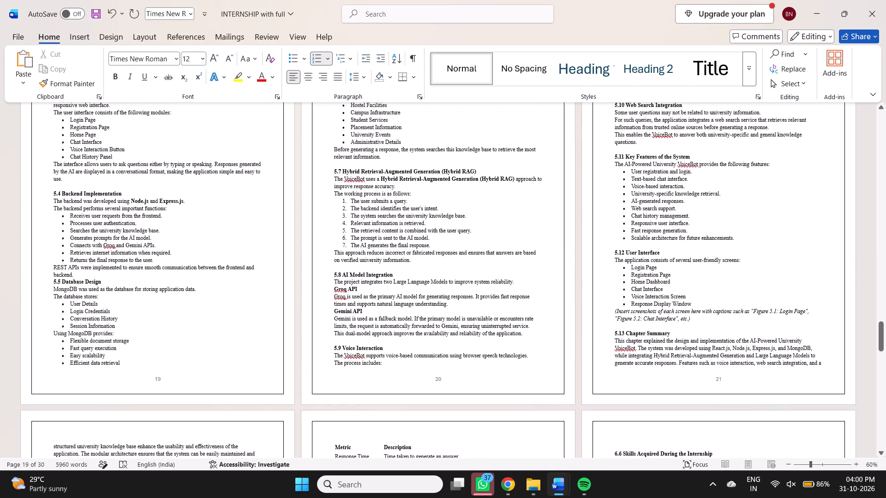
left_click(338, 269)
key("BackSpace")
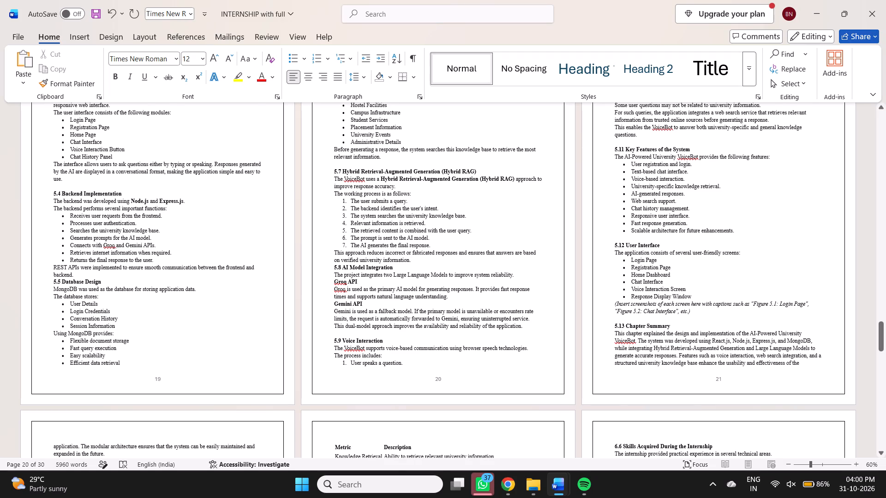
Remove the blank line above the 5.7 Hybrid Retrieval-Augmented Generation heading on page 20.
scroll(405, 290, "up", 5)
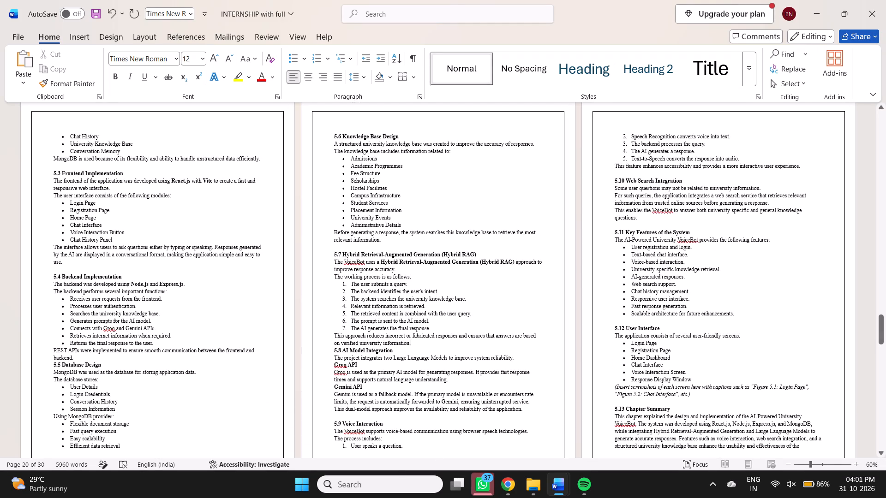
scroll(336, 275, "down", 7)
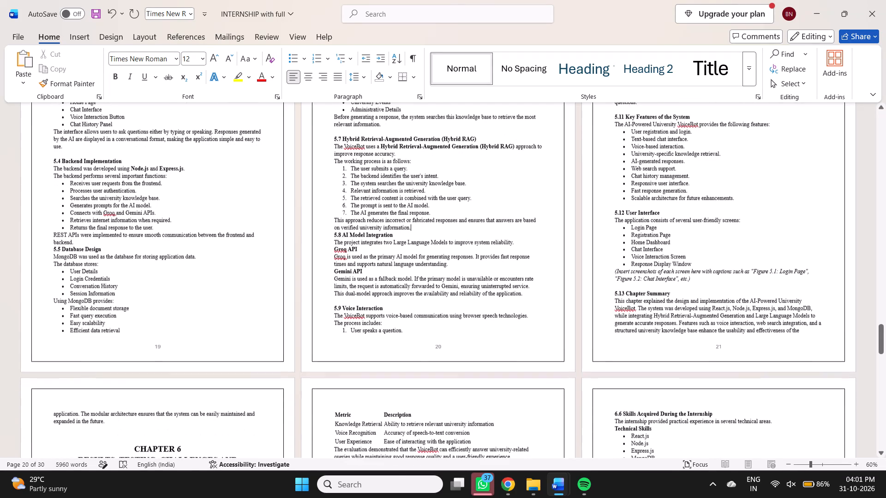
scroll(317, 279, "up", 5)
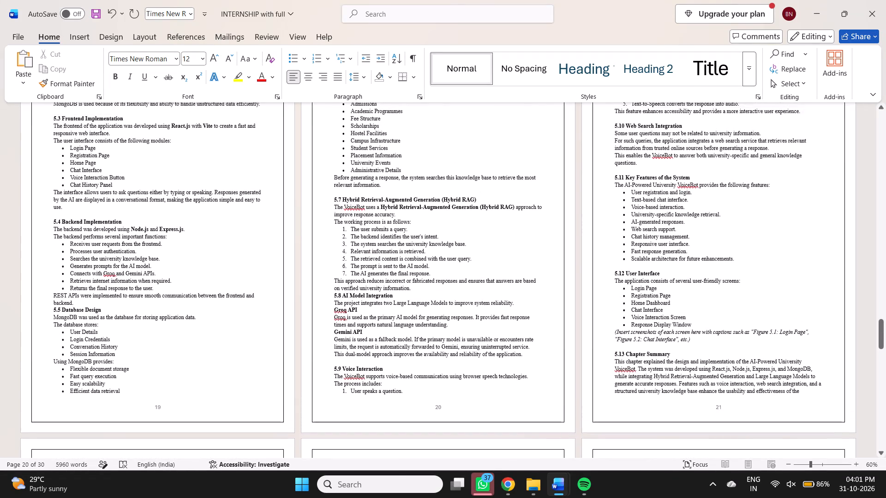
scroll(350, 271, "up", 2)
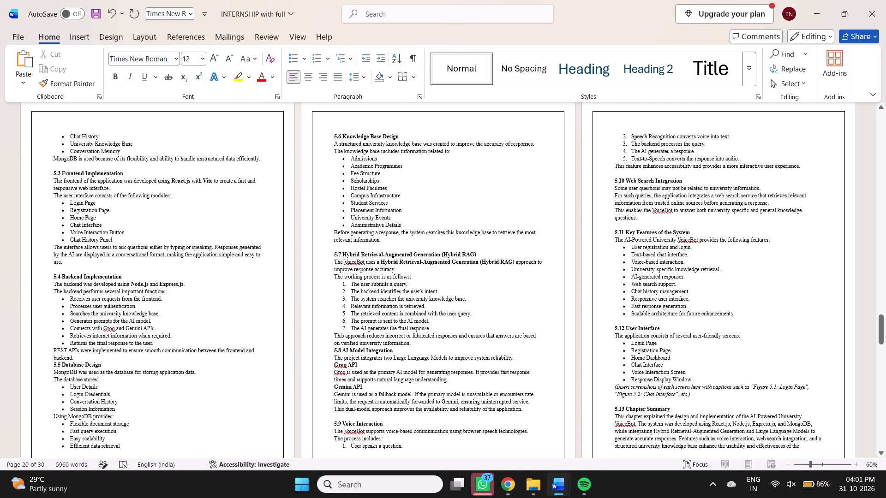
left_click(335, 249)
key("BackSpace")
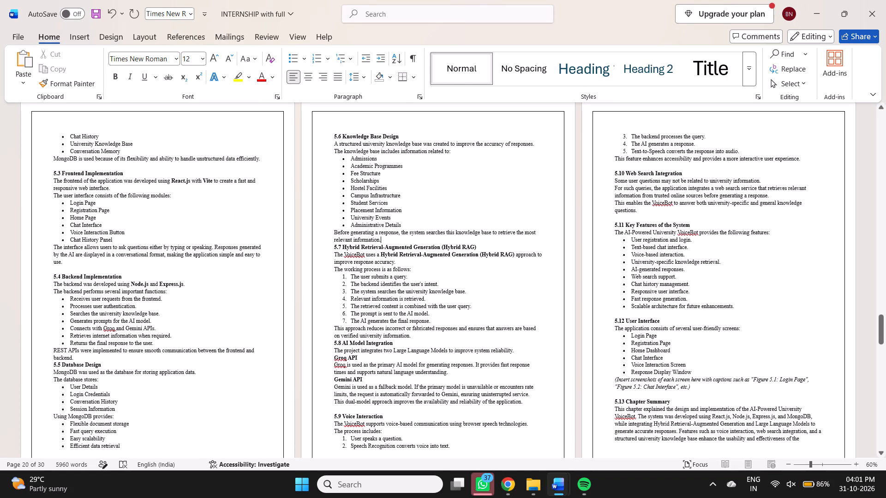
Remove the blank line above the 5.13 Chapter Summary heading on page 21.
left_click(618, 392)
key("BackSpace")
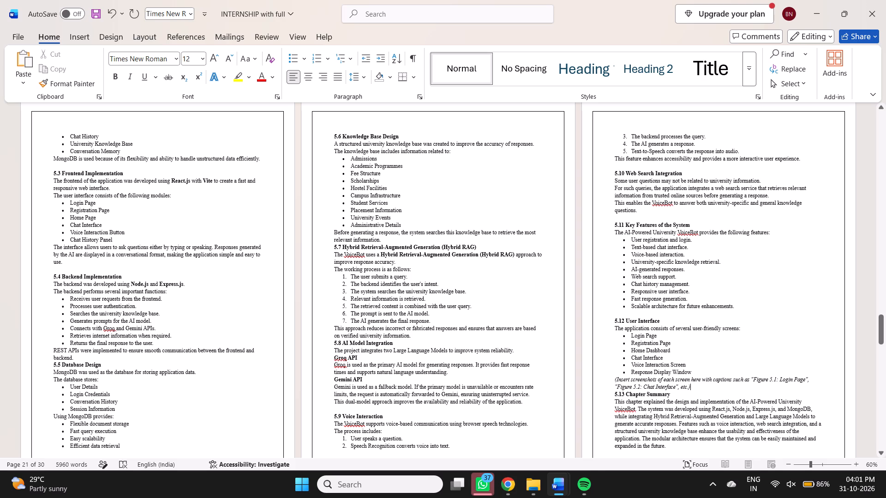
Delete the blank lines above the CHAPTER 6 title so that it starts at the top of page 22.
scroll(666, 416, "down", 4)
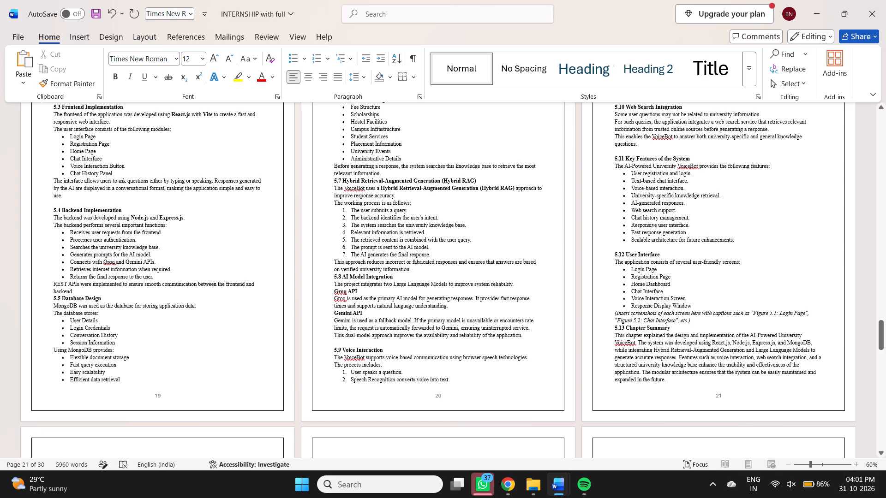
left_click(698, 321)
scroll(556, 370, "down", 3)
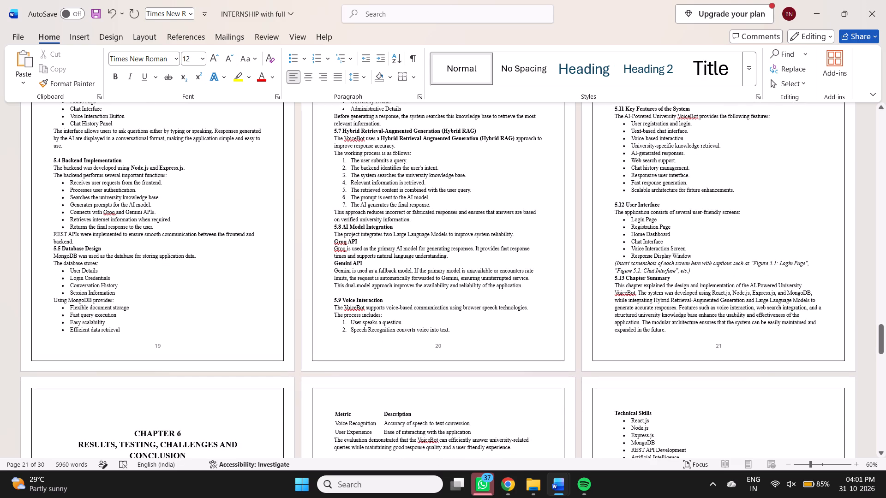
scroll(439, 370, "down", 2)
left_click(127, 385)
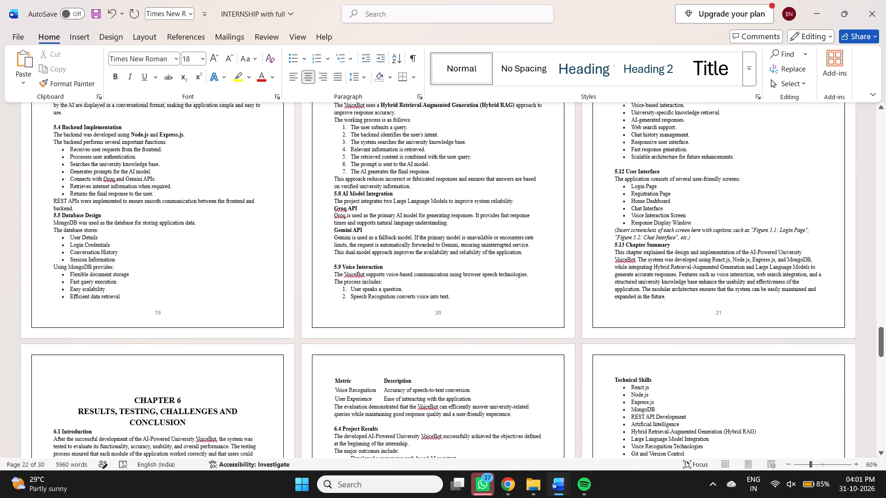
key("BackSpace")
key("BackSpace")
key("BackSpace")
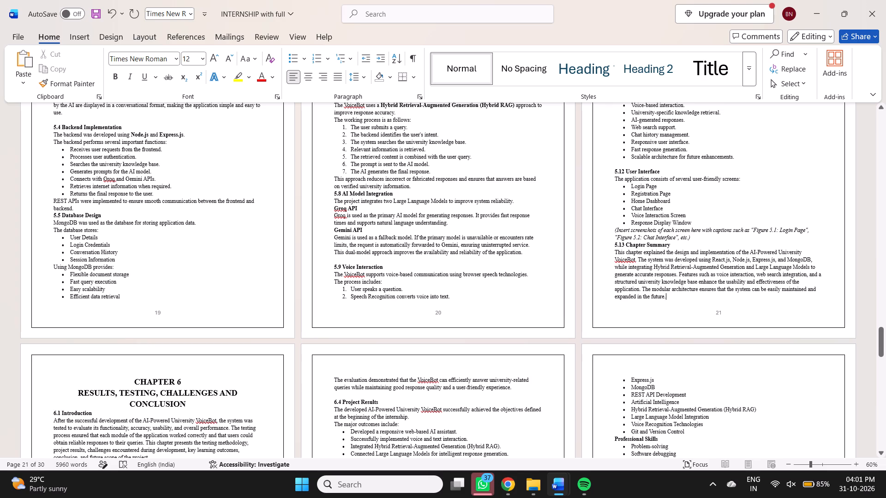
Check the page layout from the architecture and workflow diagrams on page 16 through the Chapter 6 pages.
scroll(505, 344, "up", 4)
scroll(358, 327, "up", 8)
scroll(313, 333, "up", 6)
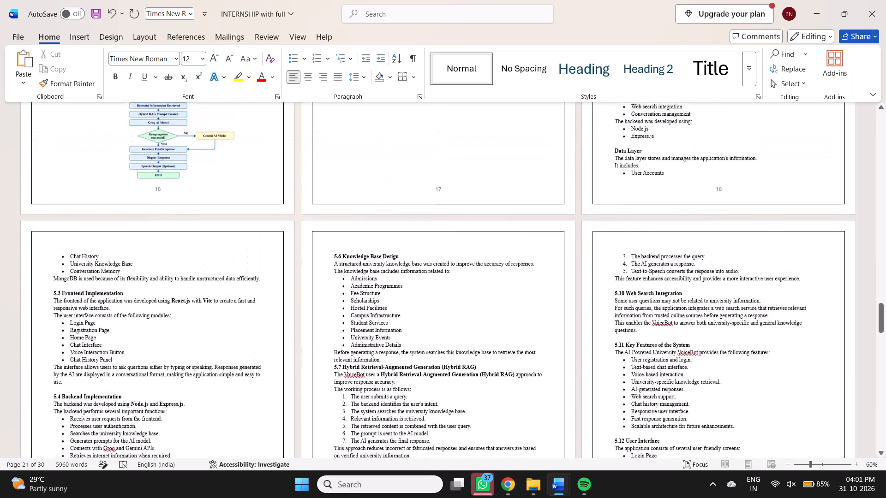
scroll(313, 333, "up", 12)
scroll(366, 327, "up", 4)
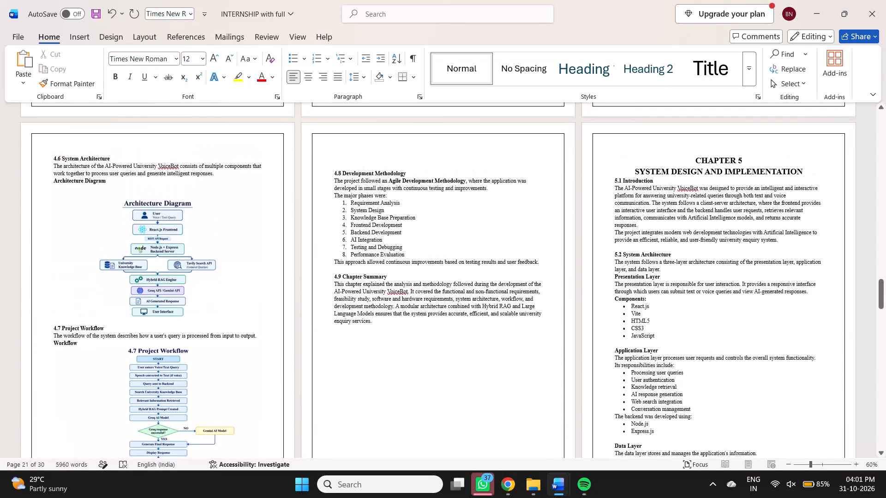
scroll(420, 347, "down", 10)
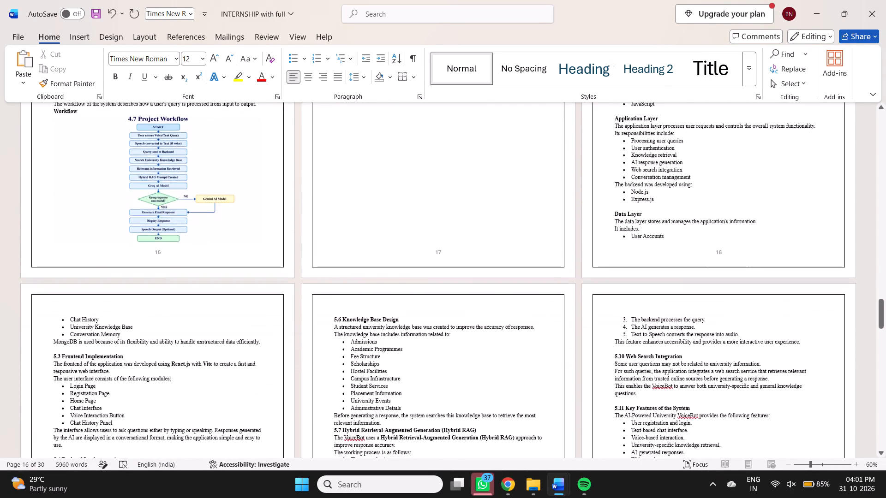
scroll(404, 330, "down", 5)
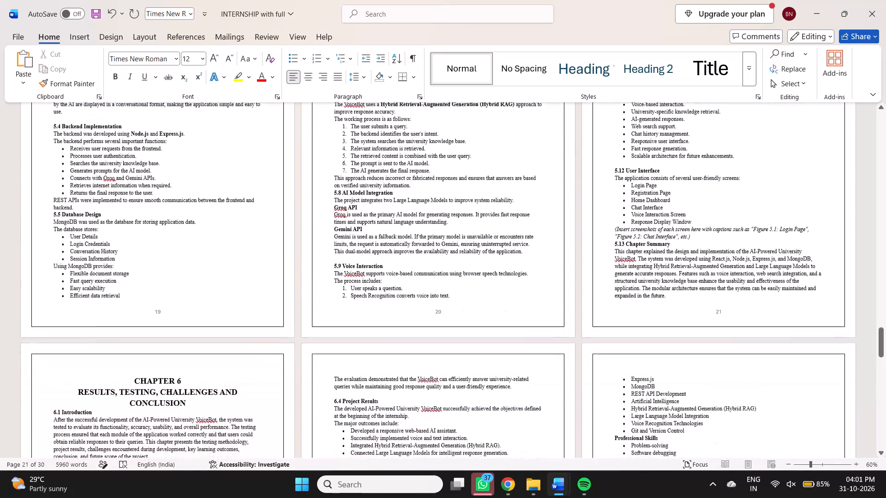
scroll(401, 331, "down", 4)
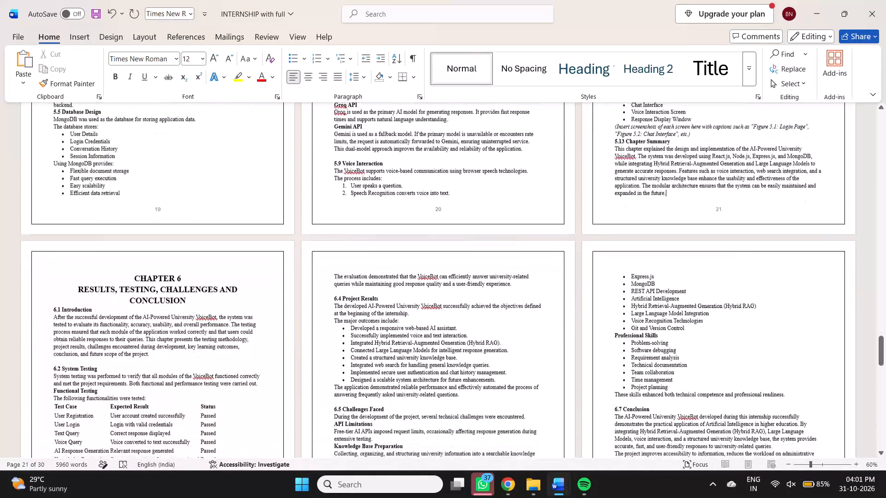
scroll(402, 327, "down", 4)
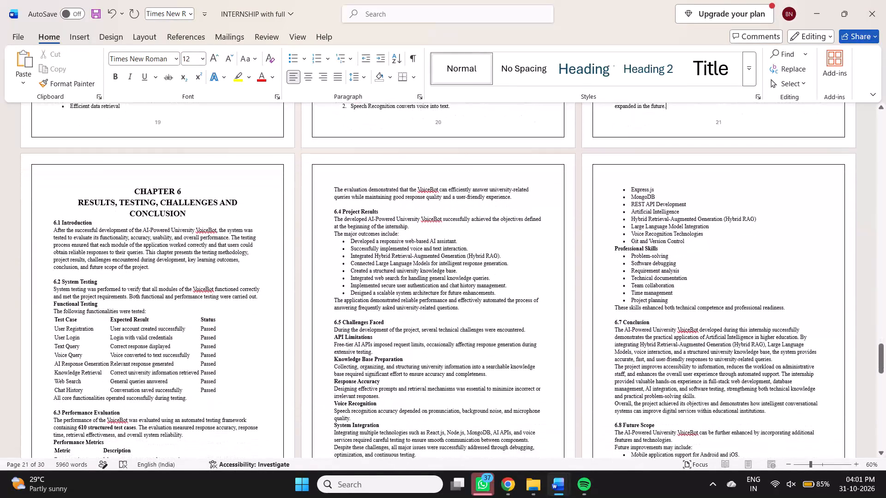
Check the page layout of the Chapter 6 pages and the references and appendix pages that follow them.
scroll(402, 327, "down", 1)
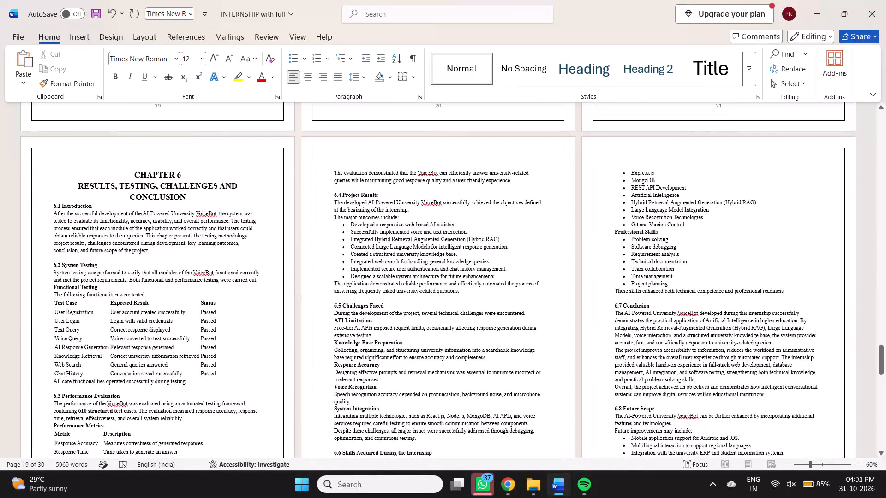
scroll(402, 327, "down", 10)
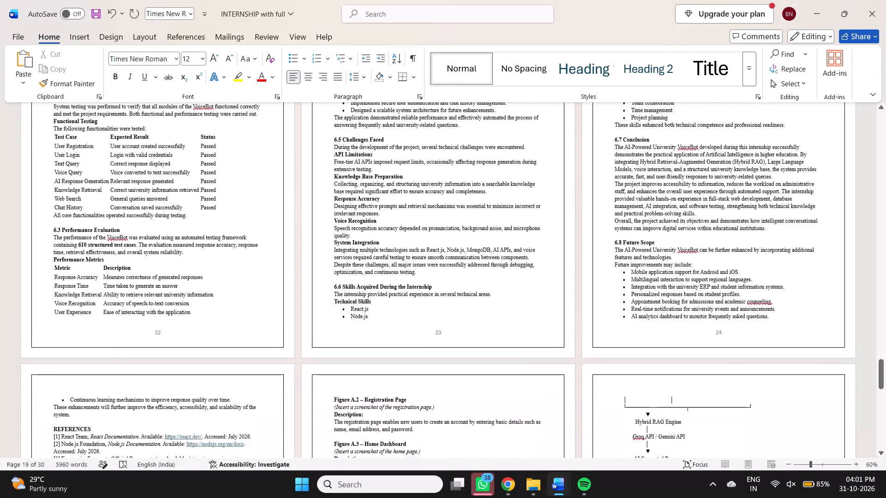
scroll(402, 329, "down", 11)
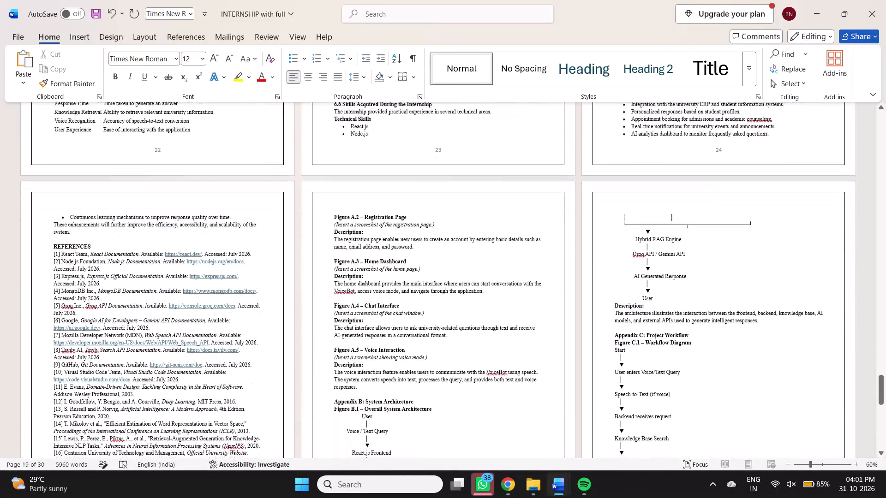
scroll(402, 329, "up", 6)
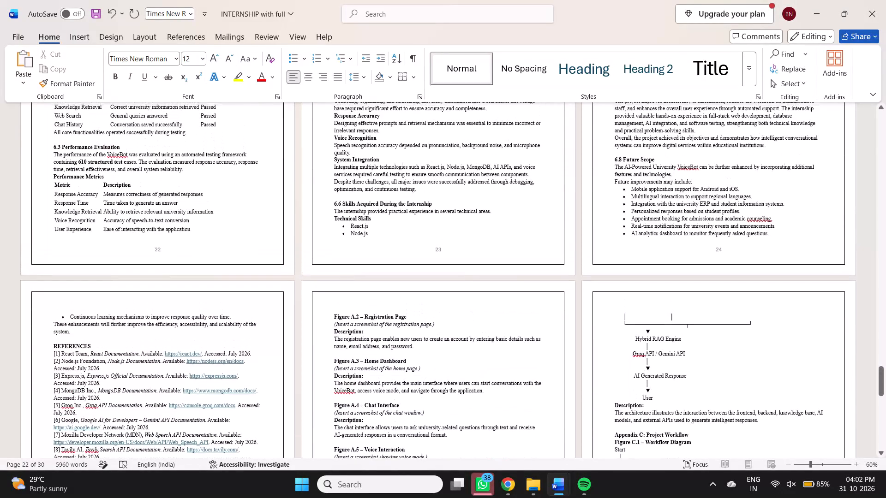
scroll(403, 326, "up", 2)
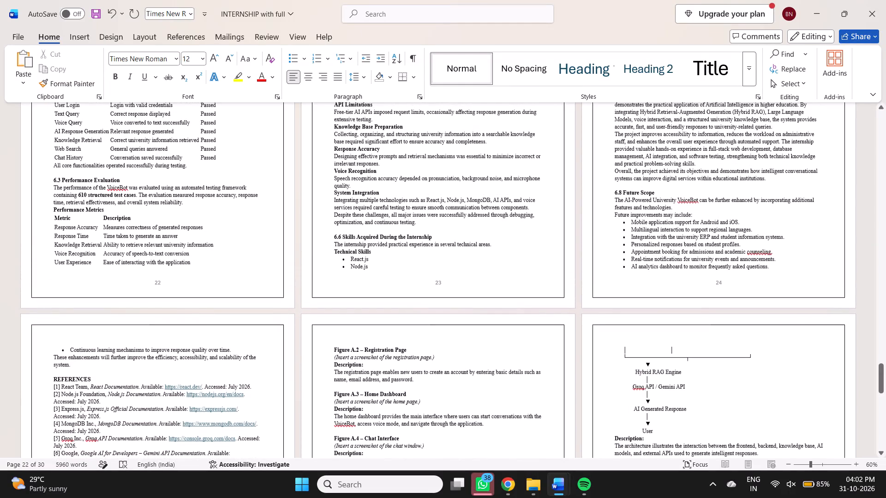
scroll(461, 329, "up", 2)
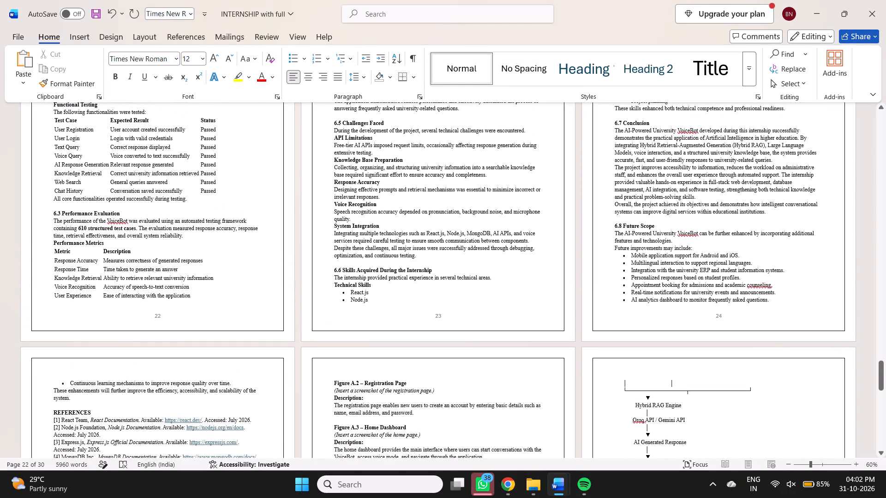
scroll(449, 329, "up", 7)
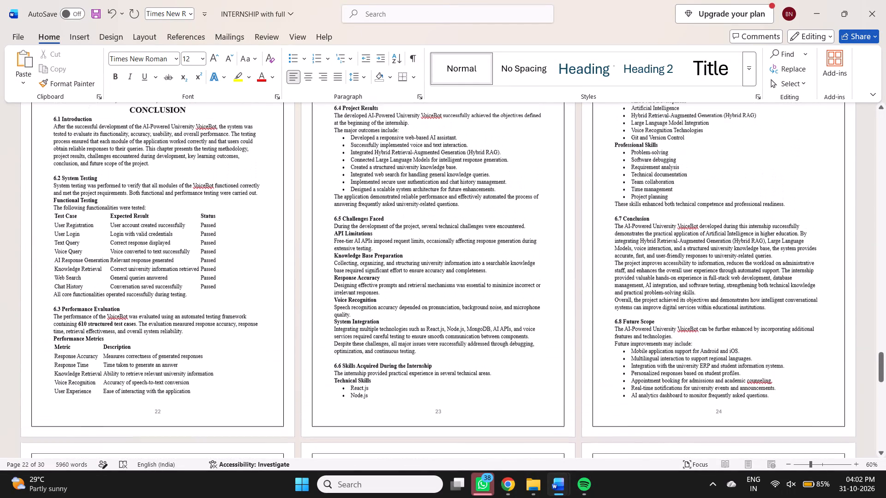
scroll(457, 328, "up", 1)
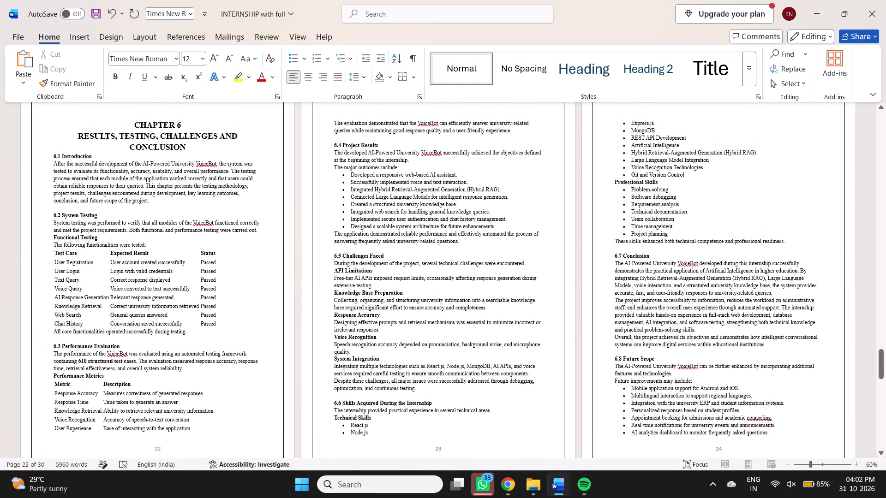
scroll(457, 328, "up", 2)
scroll(326, 340, "down", 3)
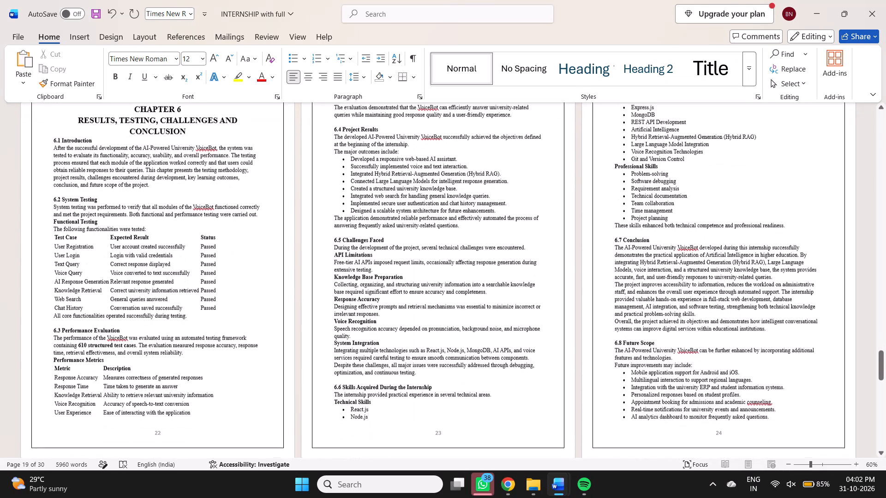
scroll(303, 340, "up", 2)
Remove the blank line above the 6.3 Performance Evaluation heading on page 22.
left_click(124, 129)
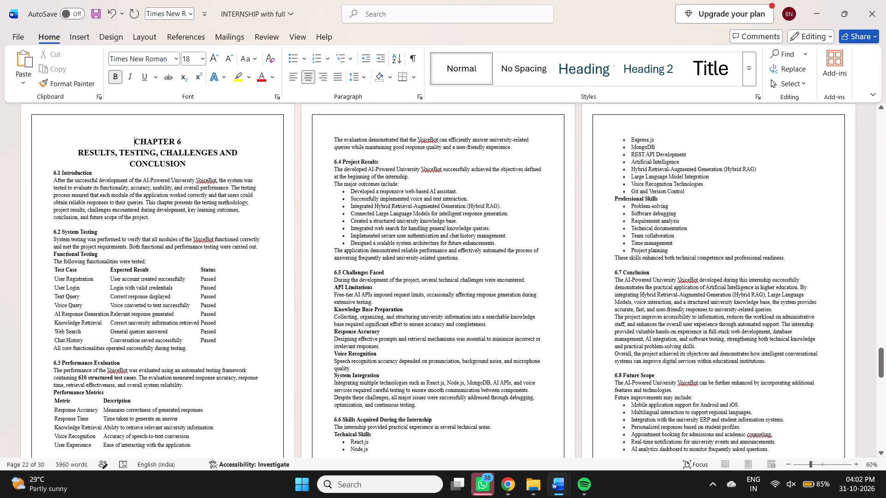
scroll(181, 209, "down", 3)
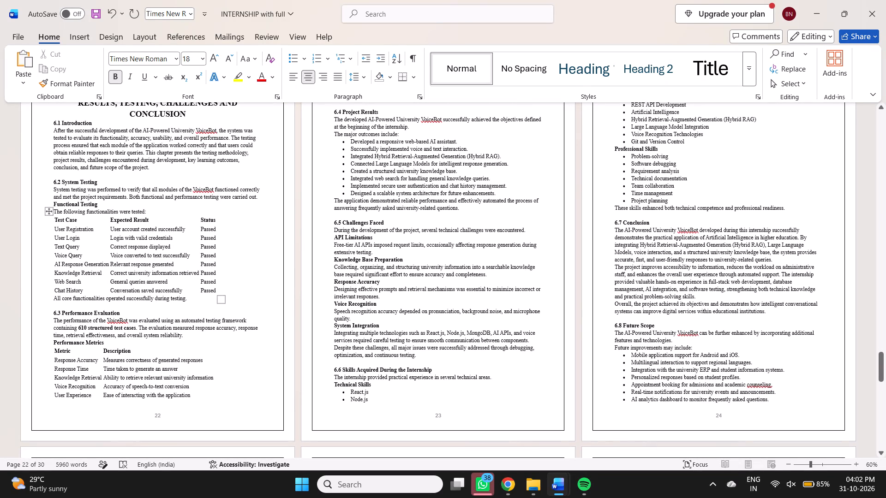
left_click(56, 306)
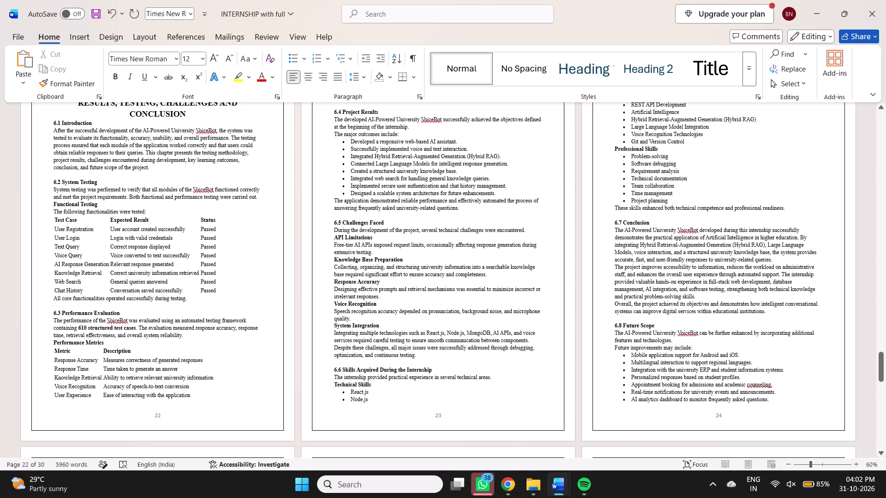
key("BackSpace")
Remove the blank line above the 6.4 Project Results heading at the top of page 23.
scroll(93, 275, "up", 3)
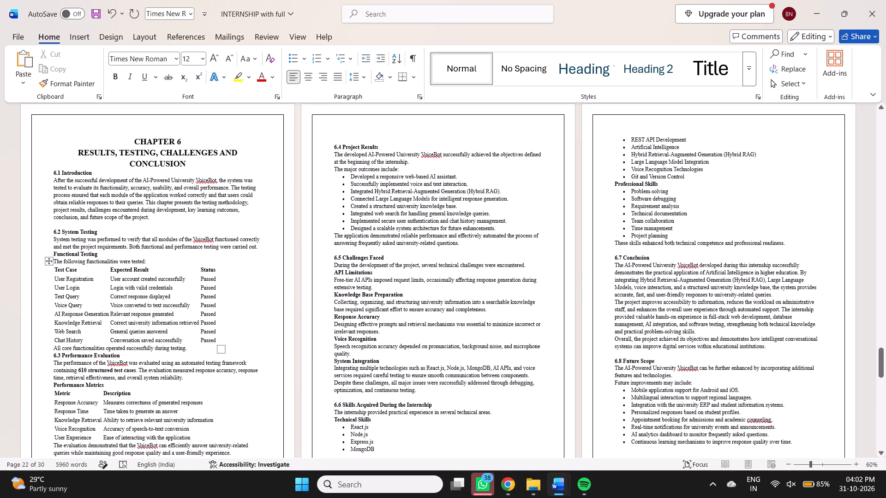
left_click(336, 136)
key("BackSpace")
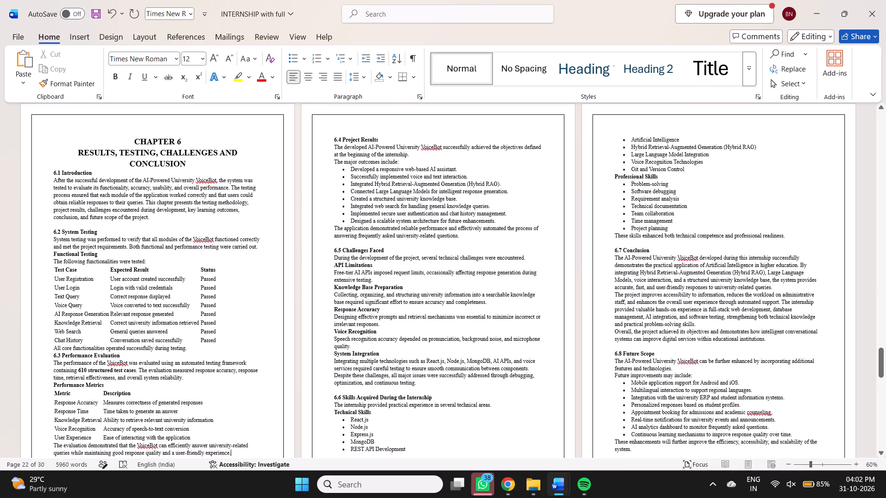
Centre the REFERENCES heading at the top of page 25.
left_click(339, 130)
left_click(627, 133)
scroll(556, 273, "down", 4)
scroll(508, 283, "down", 5)
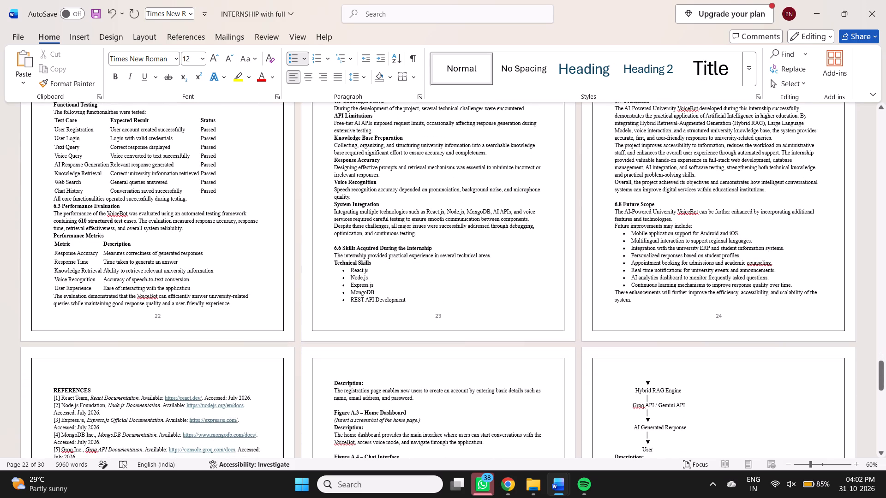
scroll(323, 315, "down", 4)
scroll(194, 324, "down", 4)
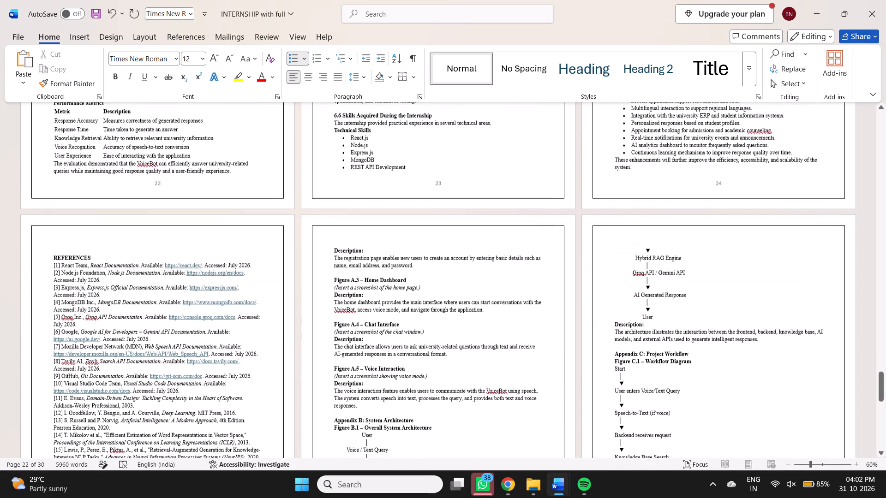
left_click_drag(93, 257, 66, 253)
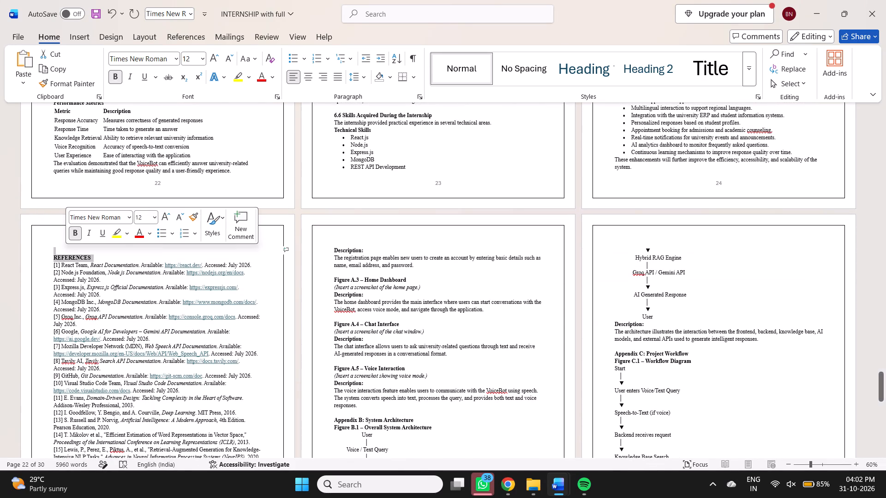
left_click(307, 77)
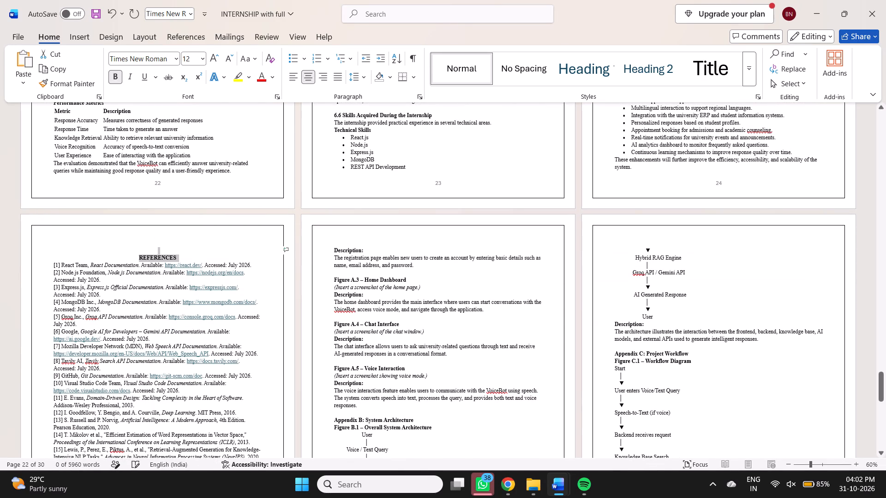
Examine the references list and the appendix pages 25 to 30, including the text-based architecture and workflow diagrams.
scroll(373, 242, "down", 6)
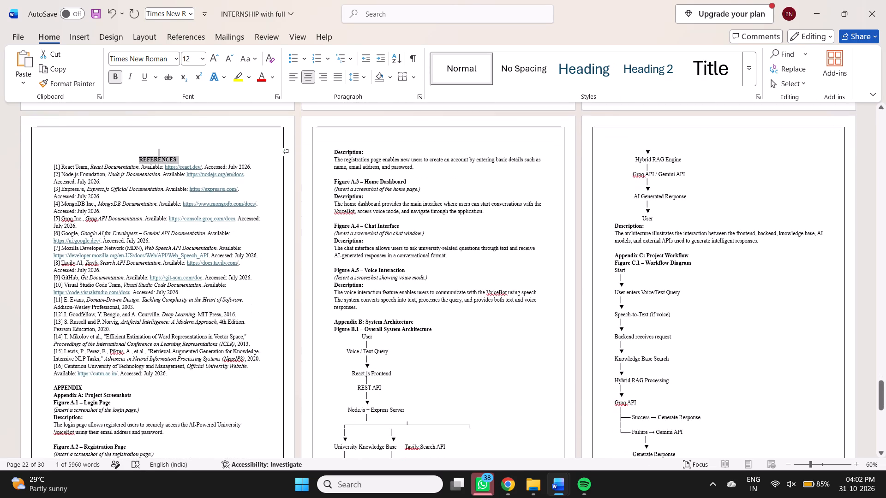
scroll(367, 253, "down", 4)
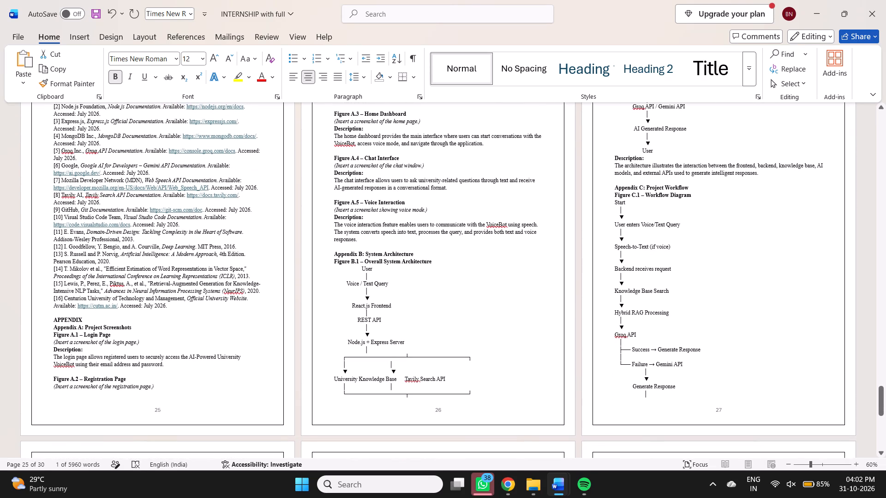
scroll(409, 277, "up", 5)
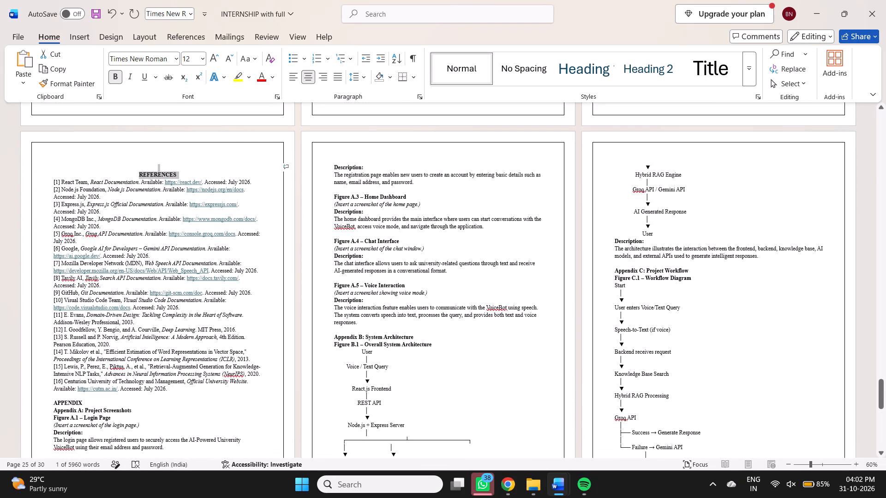
scroll(356, 299, "down", 3)
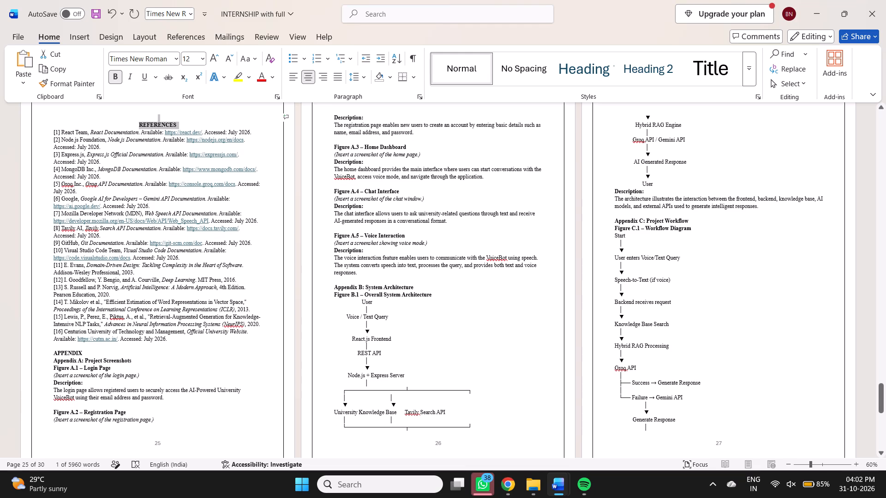
scroll(303, 338, "down", 1)
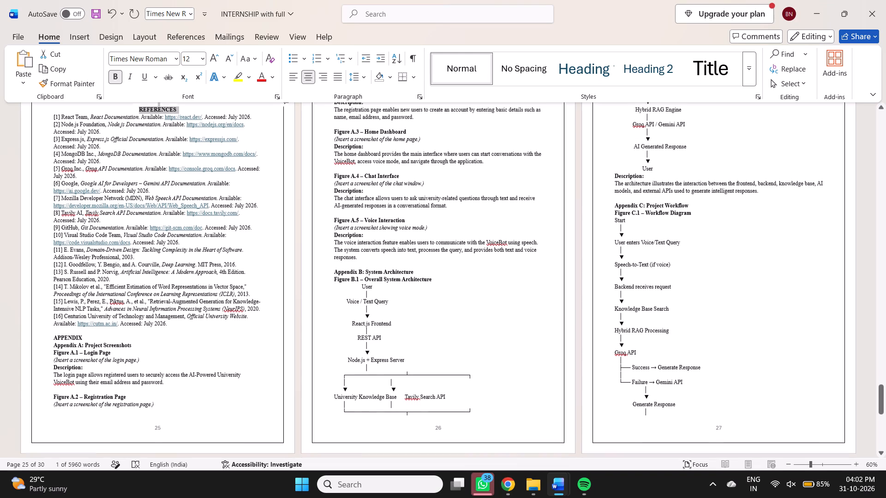
scroll(437, 318, "up", 1)
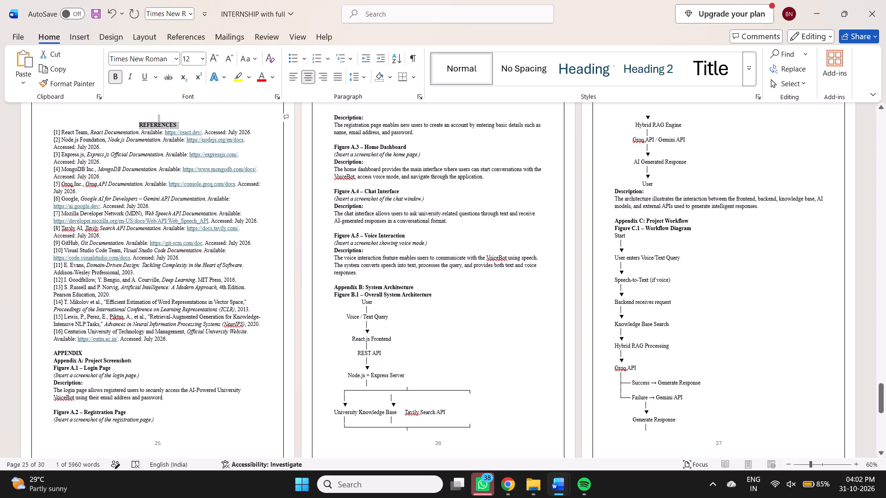
scroll(446, 320, "up", 4)
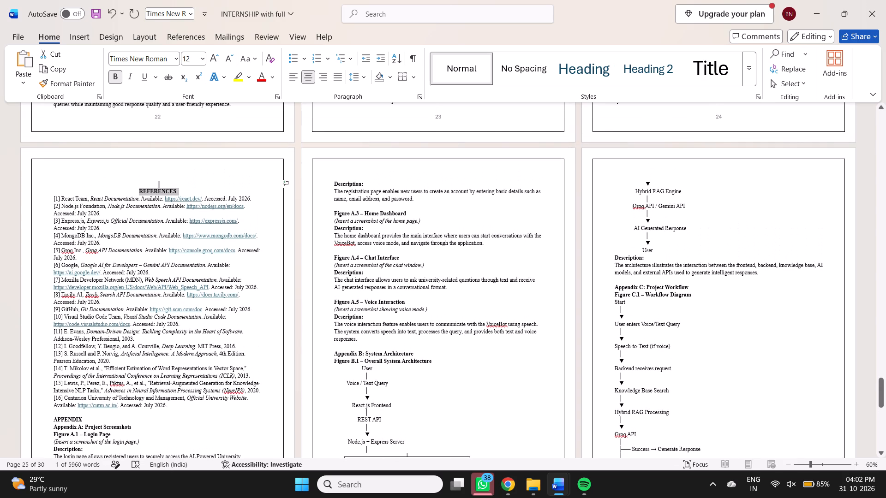
scroll(448, 321, "down", 1)
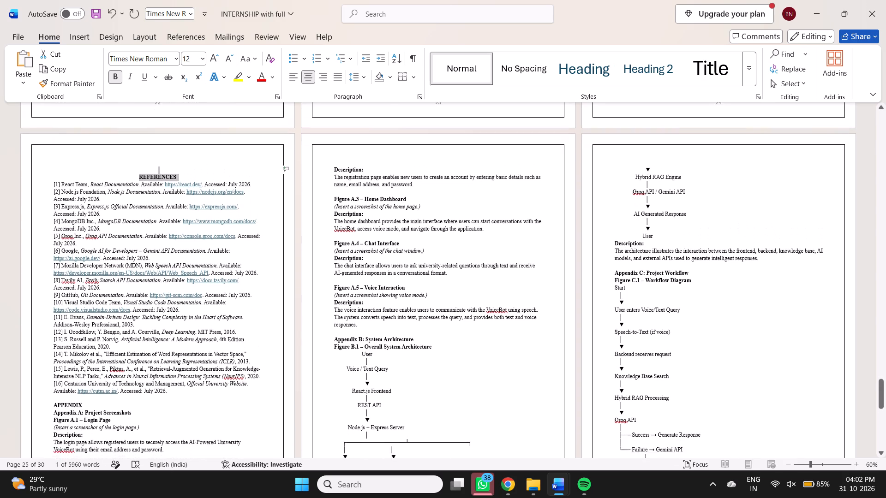
scroll(448, 321, "down", 6)
scroll(449, 321, "up", 2)
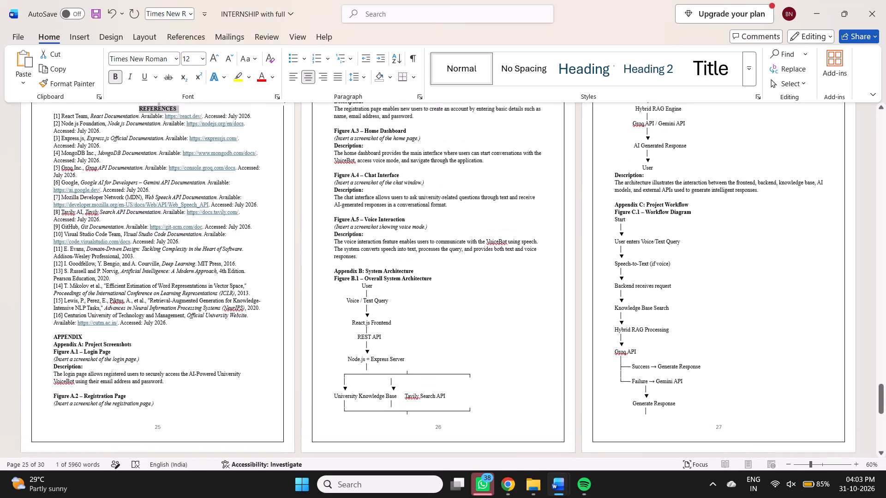
scroll(449, 321, "up", 3)
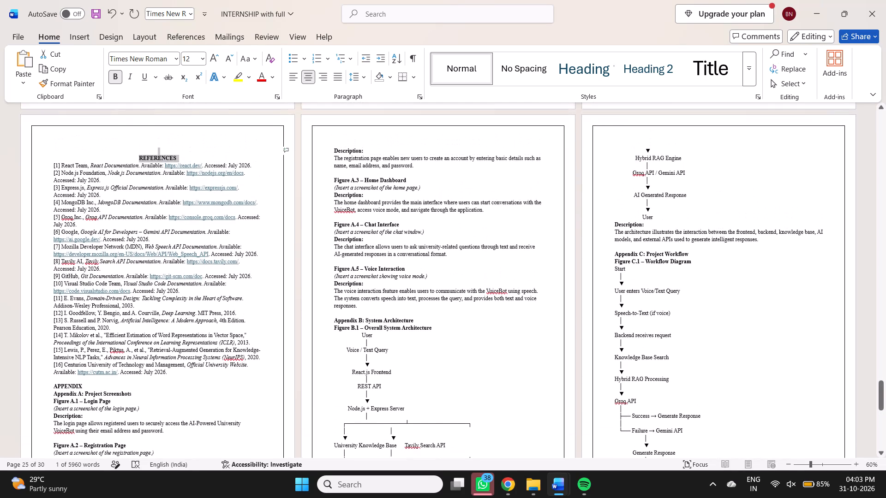
scroll(448, 321, "down", 3)
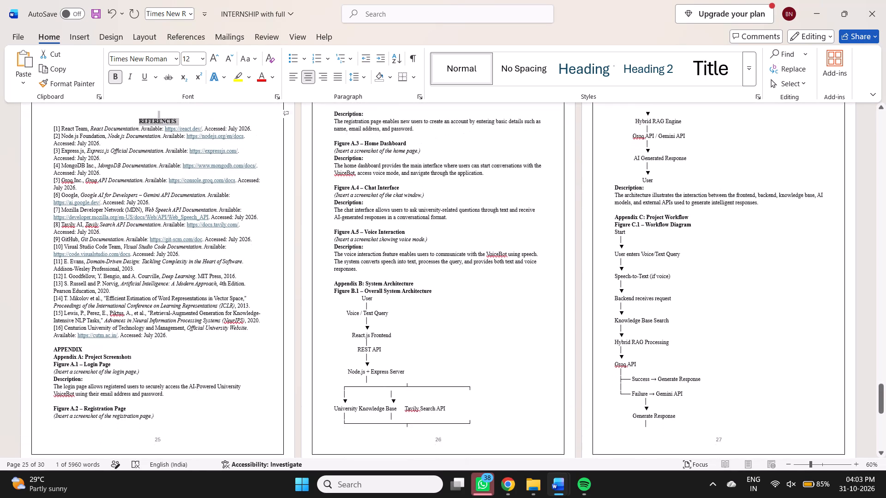
scroll(448, 321, "down", 4)
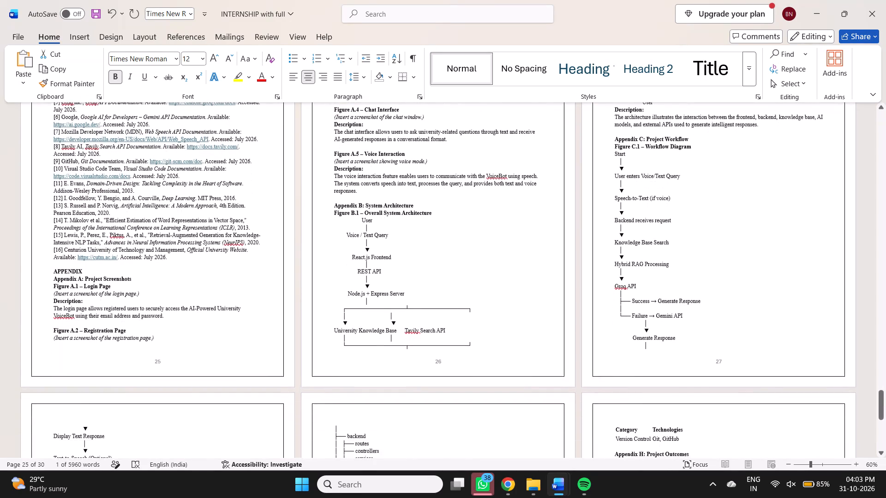
scroll(448, 320, "down", 7)
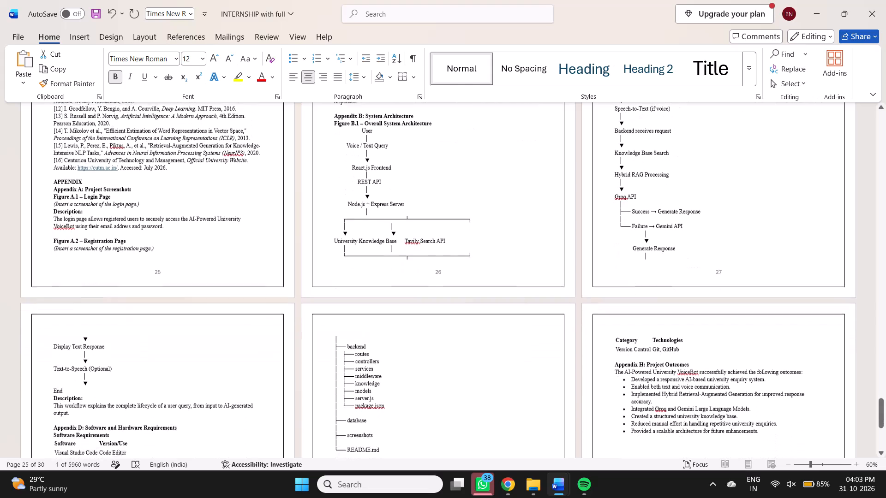
scroll(365, 326, "down", 3)
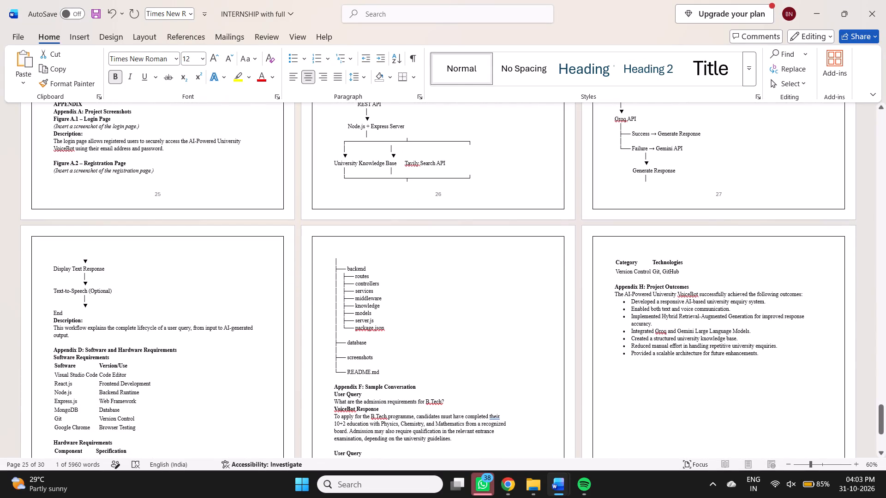
Delete the end of the workflow diagram on page 28, from Display Text Response to End, together with its description.
left_click_drag(78, 338, 63, 309)
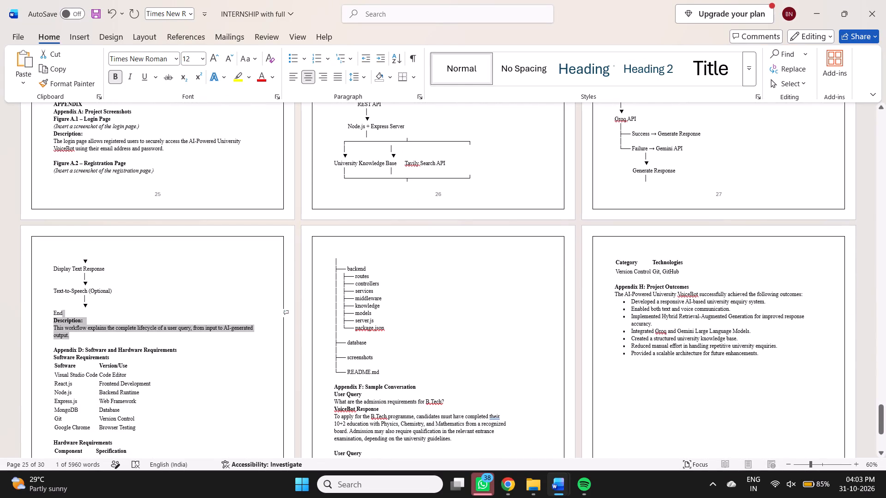
left_click_drag(63, 309, 54, 258)
key("BackSpace")
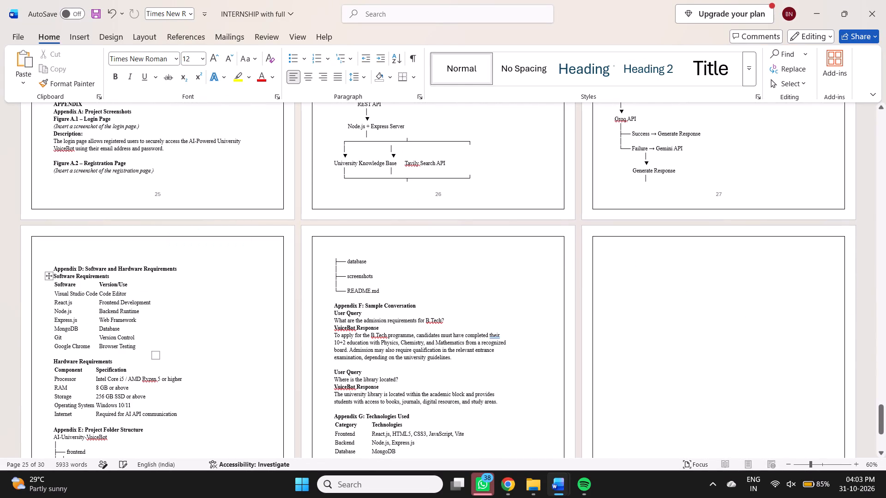
Delete Appendix B: System Architecture with its diagram and description, plus the Appendix C heading and workflow diagram's opening lines.
scroll(315, 260, "up", 4)
scroll(381, 267, "up", 5)
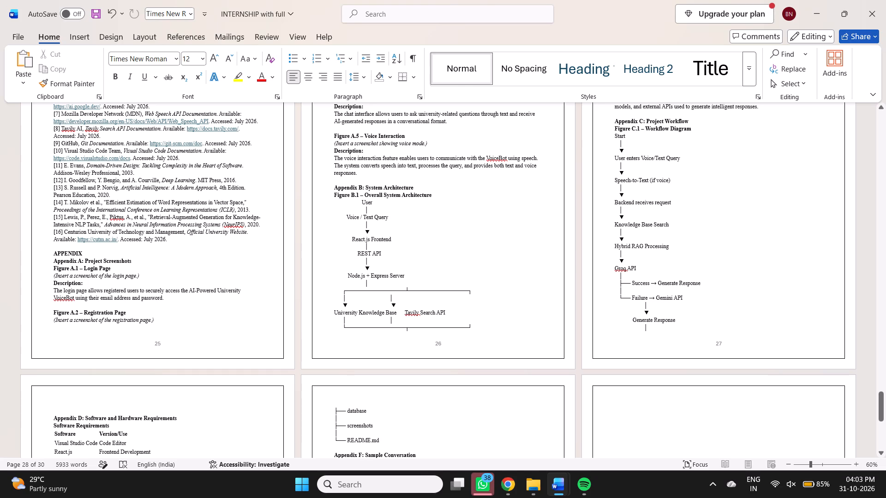
left_click_drag(476, 326, 340, 187)
key("BackSpace")
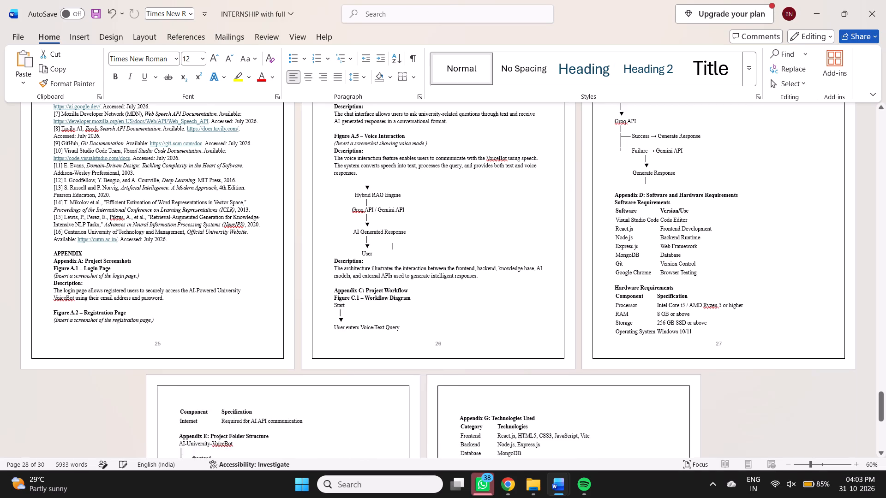
scroll(485, 242, "up", 1)
scroll(432, 279, "up", 1)
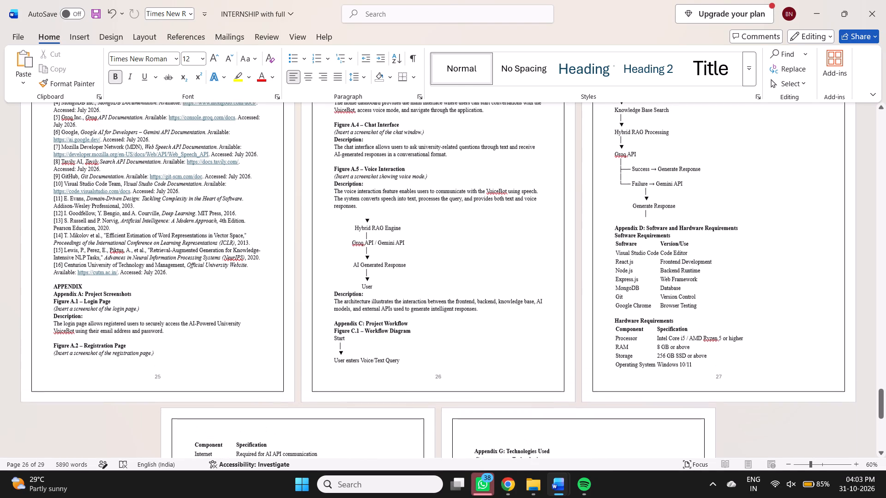
scroll(487, 278, "up", 1)
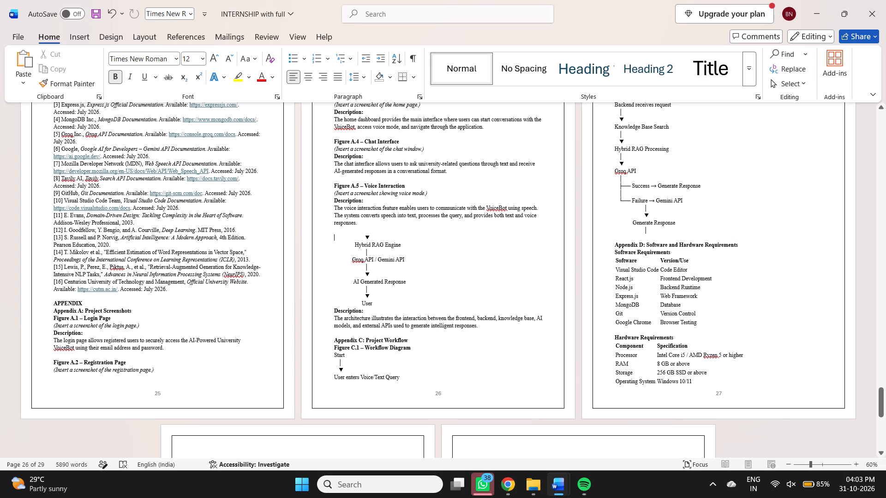
left_click_drag(335, 237, 407, 379)
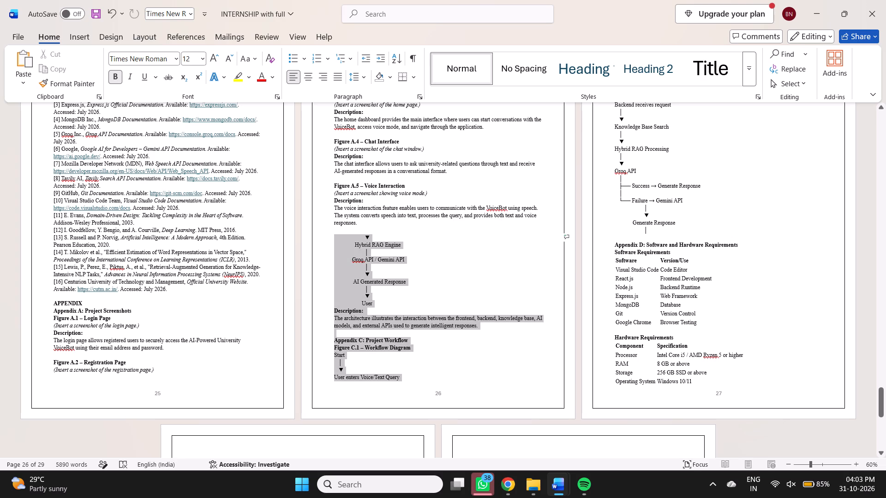
left_click_drag(407, 379, 407, 382)
key("BackSpace")
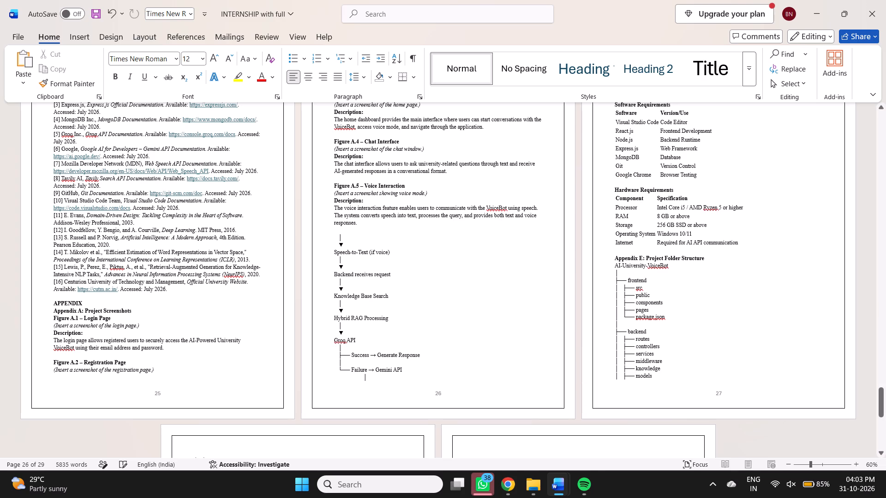
Delete the remaining workflow diagram lines on page 26, keeping one blank line above the Appendix D heading.
left_click_drag(335, 236, 395, 378)
key("BackSpace")
left_click_drag(341, 234, 374, 256)
key("BackSpace")
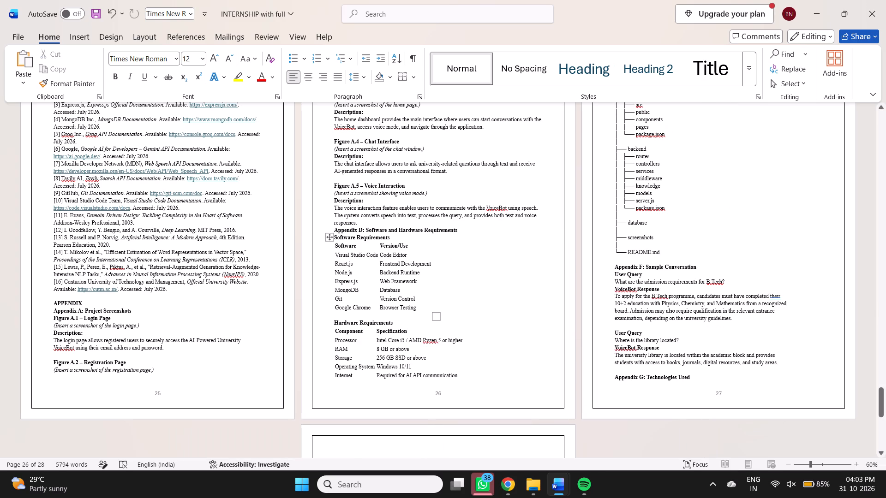
key("Return")
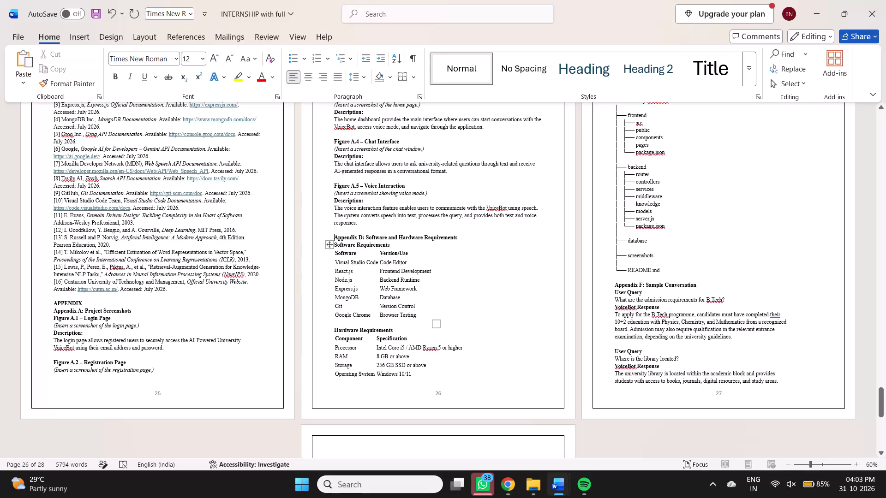
Examine the remaining appendix pages through Appendix H: Project Outcomes to check which sections are still there.
scroll(412, 284, "down", 1)
scroll(412, 284, "up", 4)
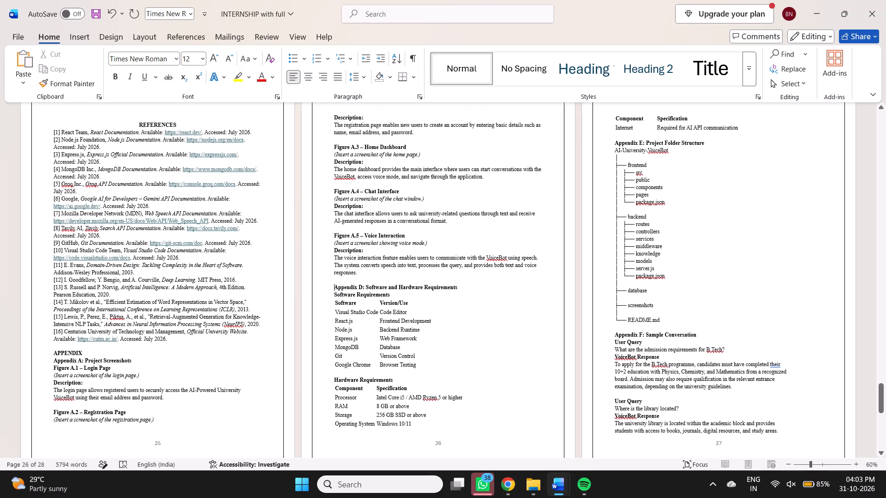
scroll(612, 298, "down", 4)
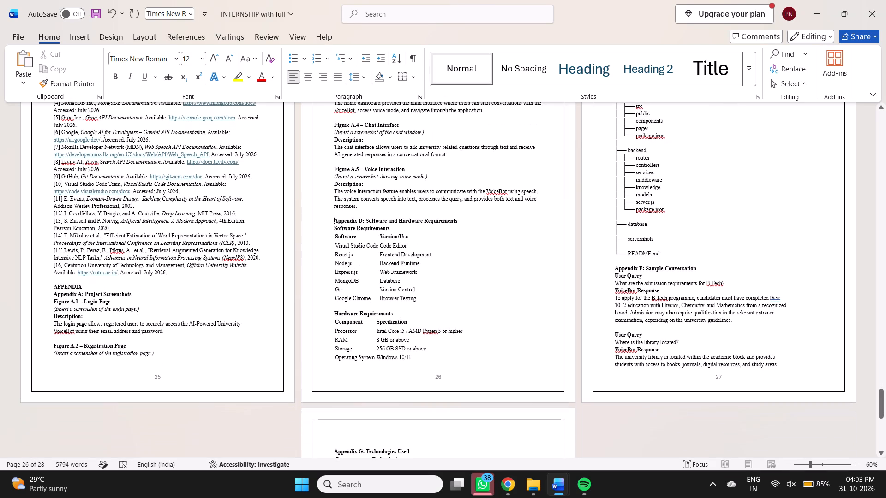
scroll(616, 299, "down", 4)
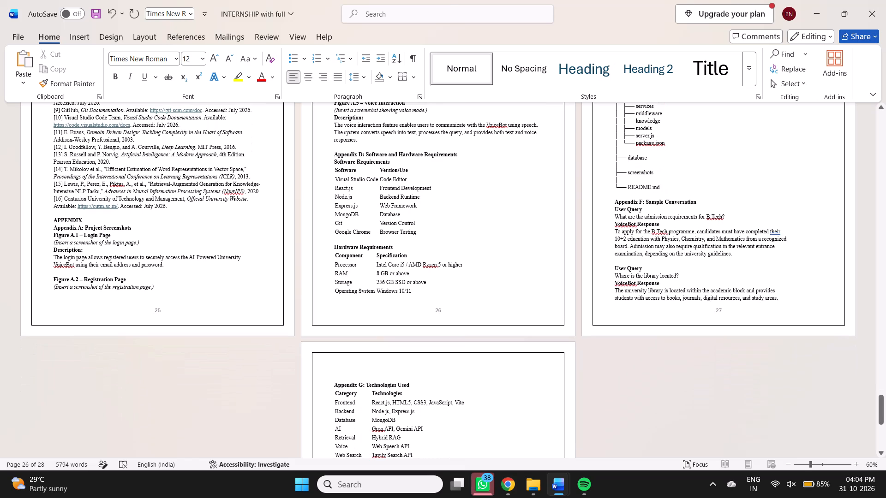
scroll(617, 298, "down", 3)
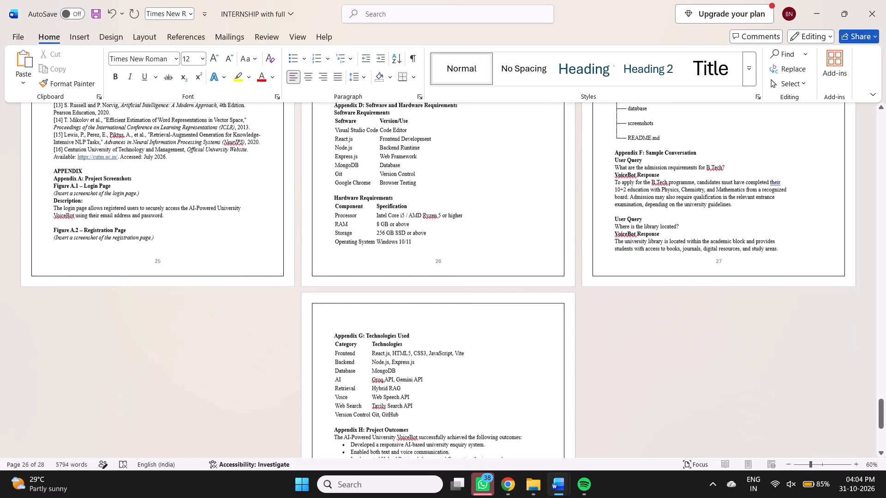
scroll(617, 298, "down", 4)
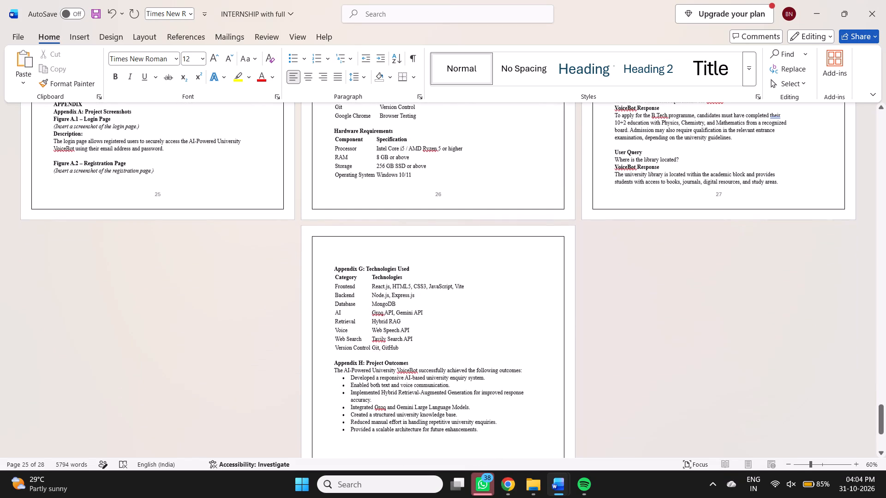
scroll(487, 310, "down", 10)
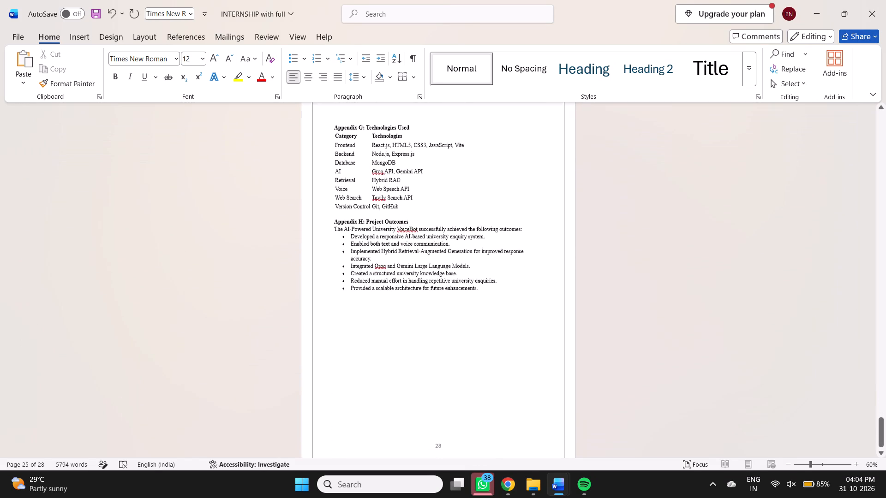
scroll(490, 305, "down", 1)
scroll(490, 305, "up", 8)
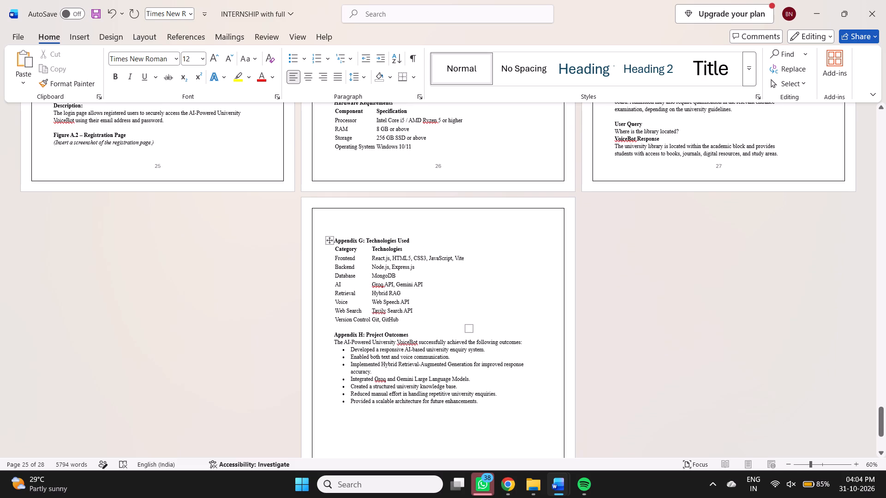
scroll(428, 304, "up", 3)
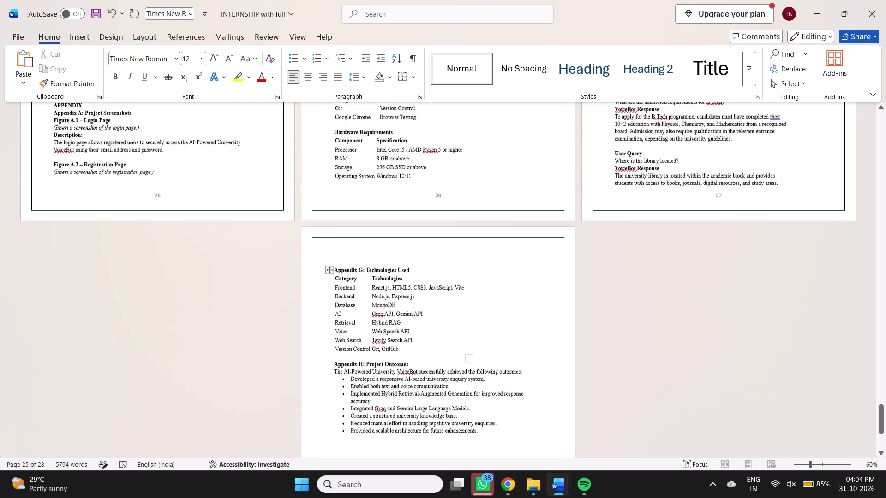
scroll(521, 328, "up", 10)
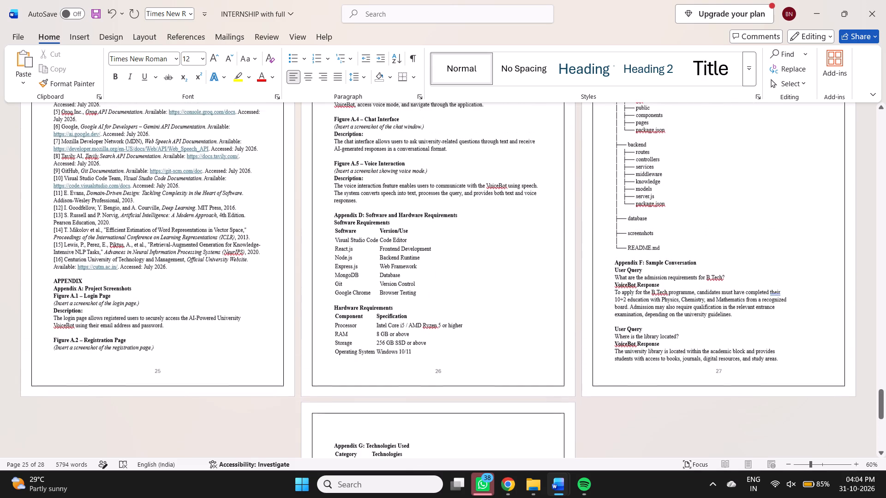
scroll(502, 355, "up", 4)
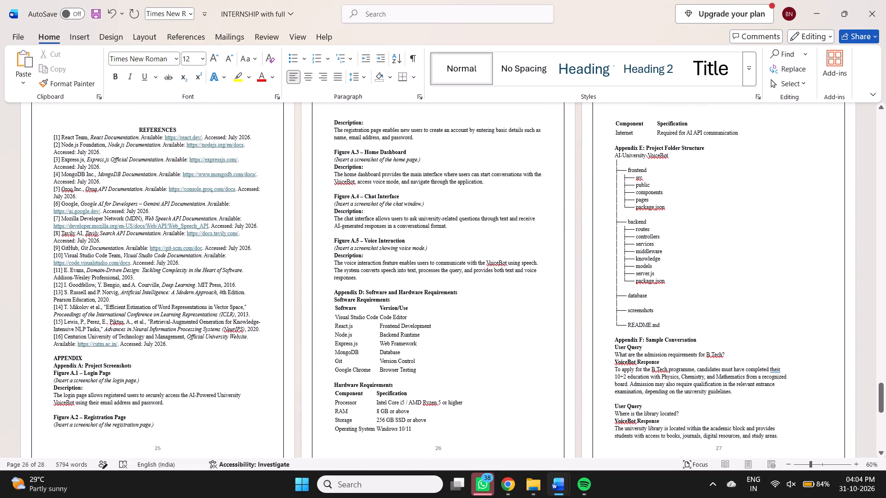
Delete Appendix E: Project Folder Structure, including its heading and the whole text-based folder tree on page 27.
scroll(662, 396, "down", 2)
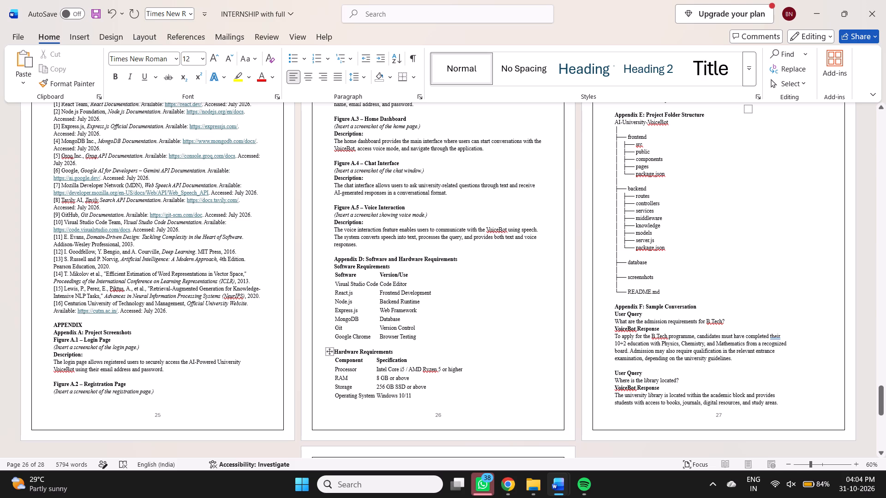
scroll(702, 335, "up", 2)
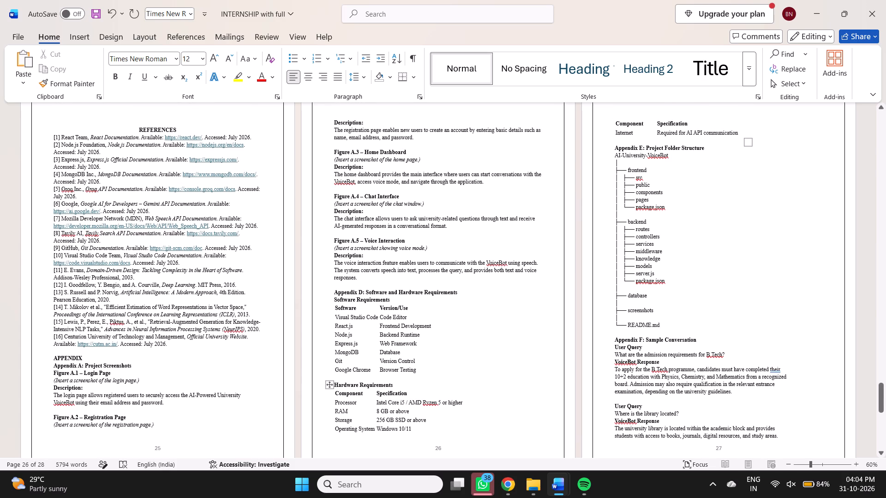
left_click_drag(671, 327, 627, 179)
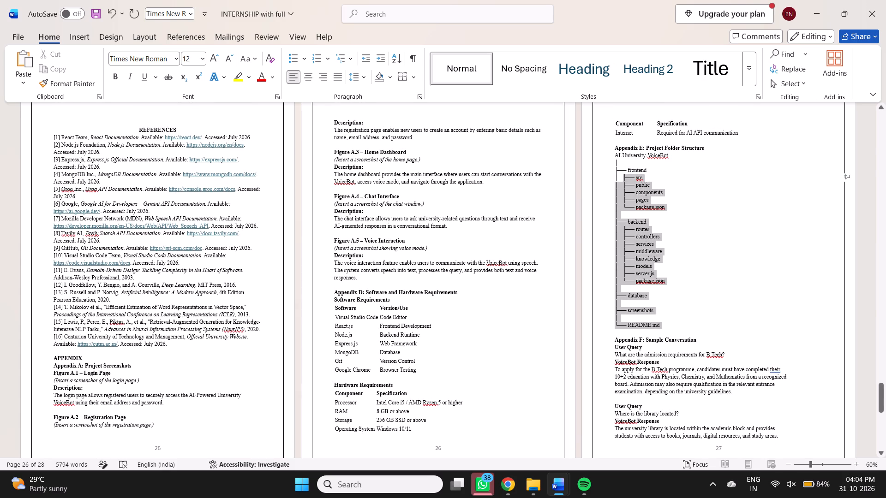
left_click_drag(627, 179, 606, 150)
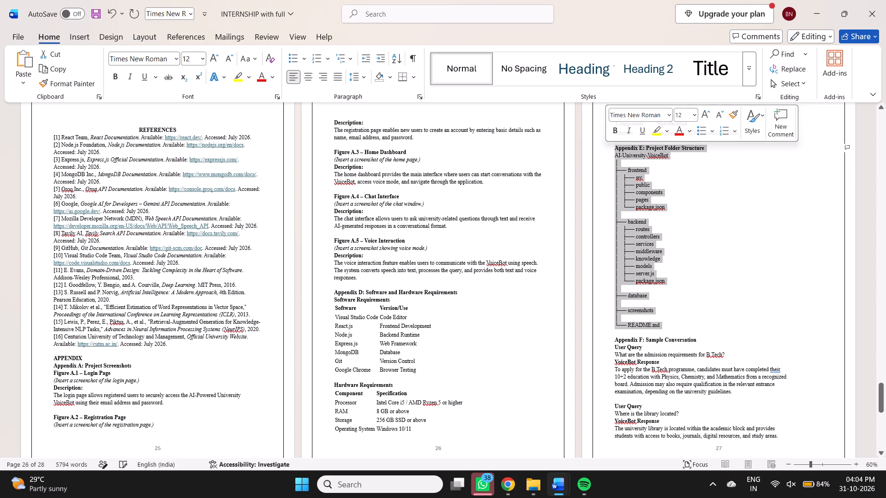
key("BackSpace")
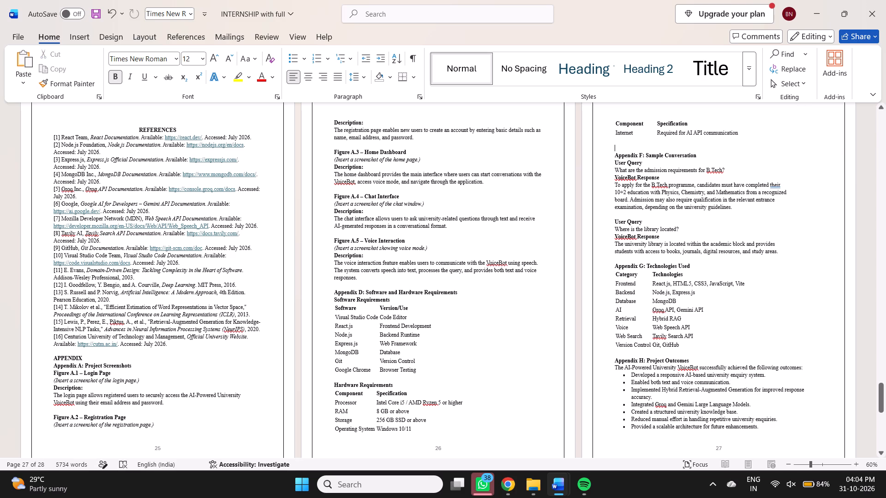
Delete Appendix F: Sample Conversation, including its heading and both user queries with their VoiceBot responses.
left_click_drag(784, 254, 620, 154)
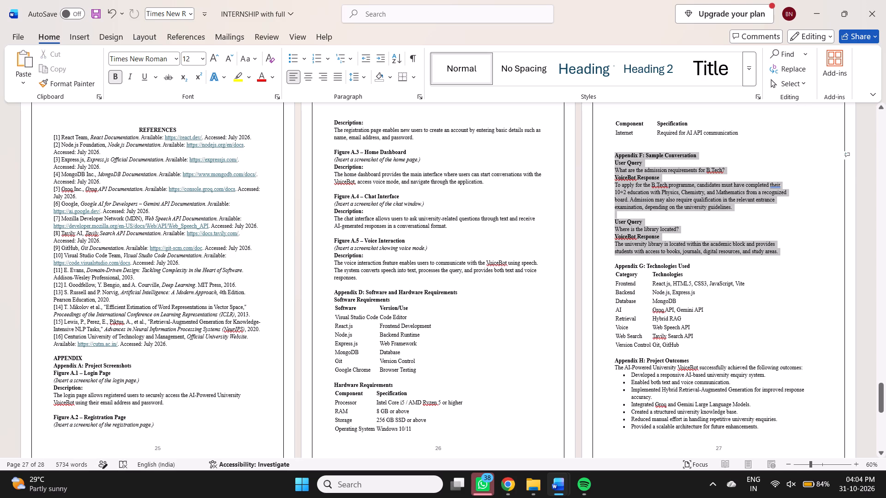
left_click_drag(620, 154, 618, 154)
key("BackSpace")
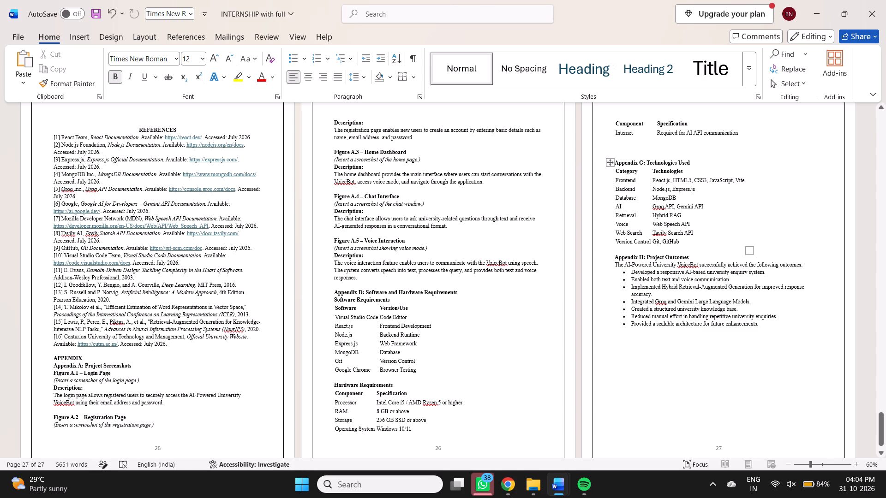
Delete Appendix G: Technologies Used, including its heading and the category and technologies table.
left_click_drag(696, 244, 620, 174)
left_click_drag(620, 174, 632, 191)
left_click_drag(683, 241, 617, 163)
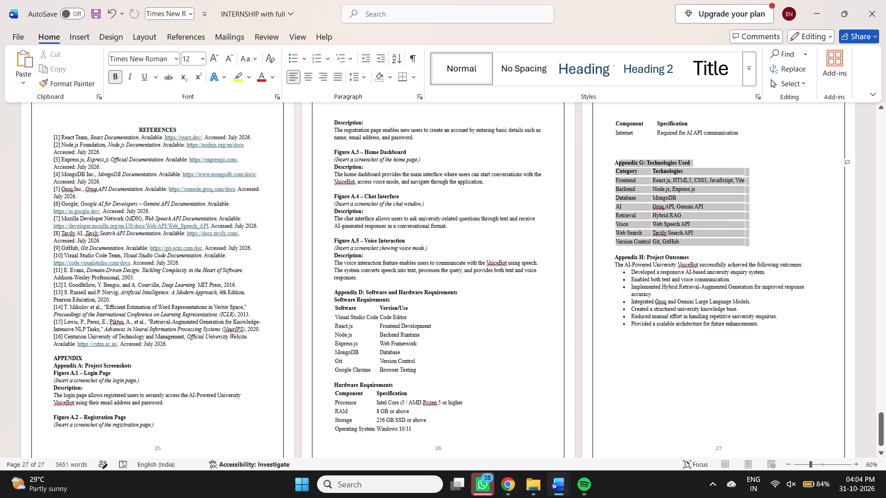
left_click_drag(617, 163, 616, 163)
key("BackSpace")
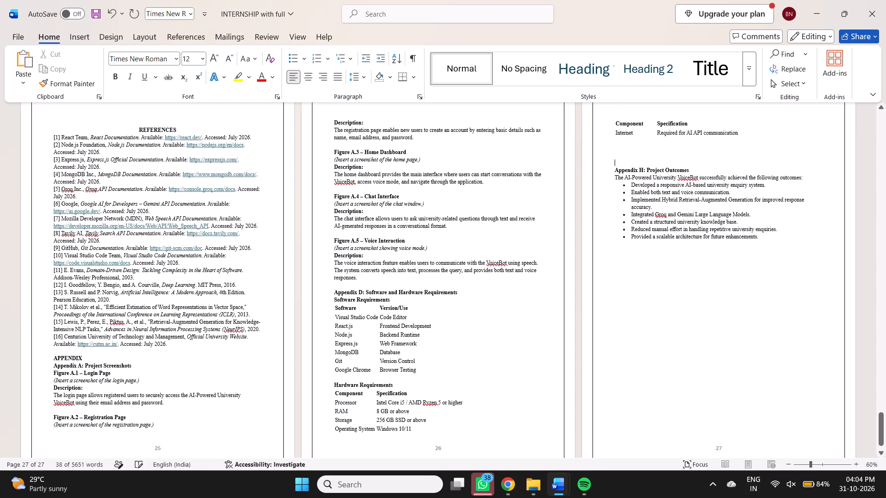
Delete the Appendix D heading, the software requirements table and the hardware requirements table through its Operating System row on page 26.
scroll(438, 386, "down", 1)
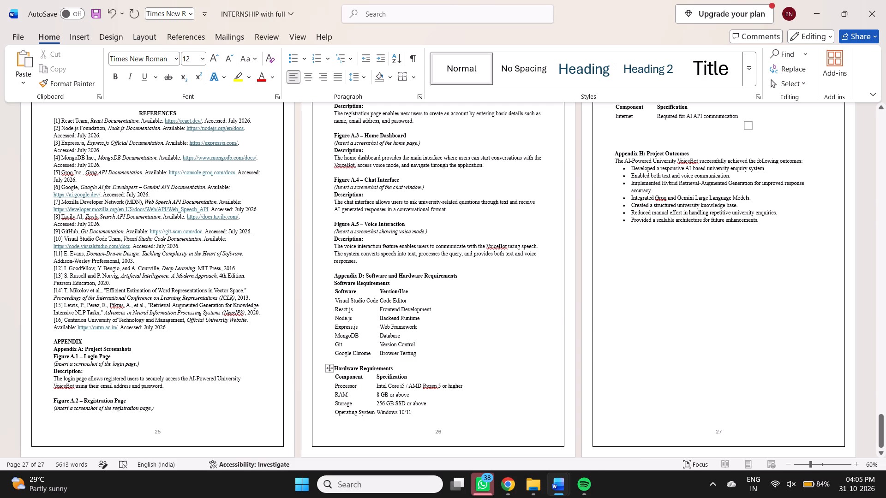
left_click_drag(334, 275, 419, 411)
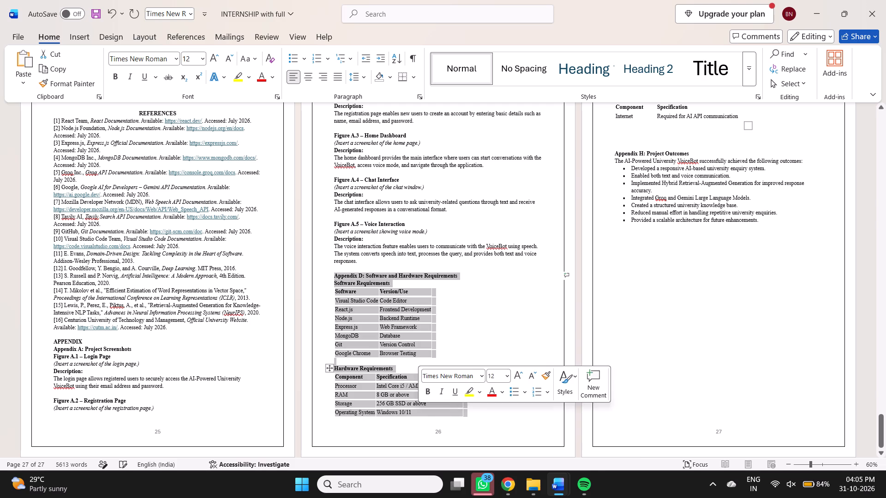
key("BackSpace")
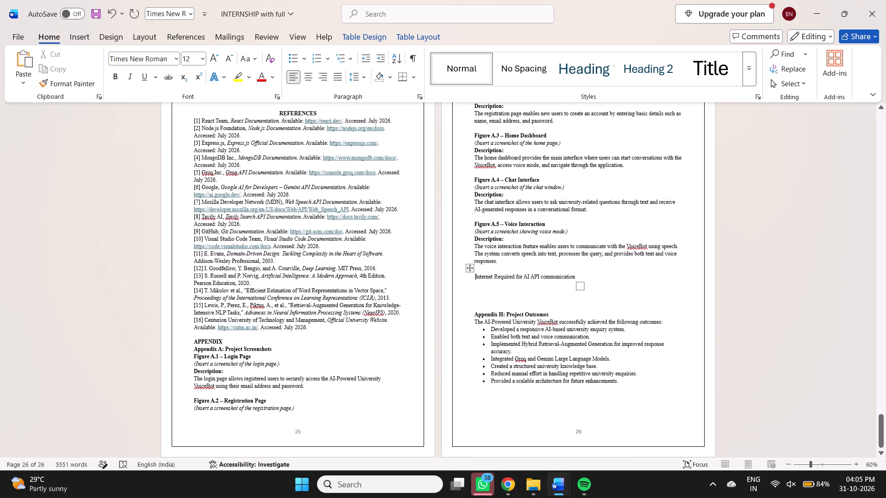
scroll(436, 355, "up", 3)
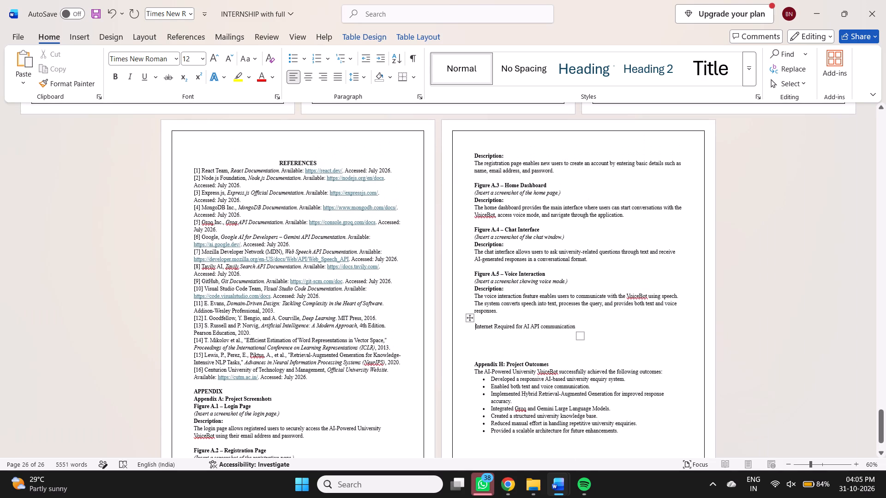
scroll(436, 355, "down", 4)
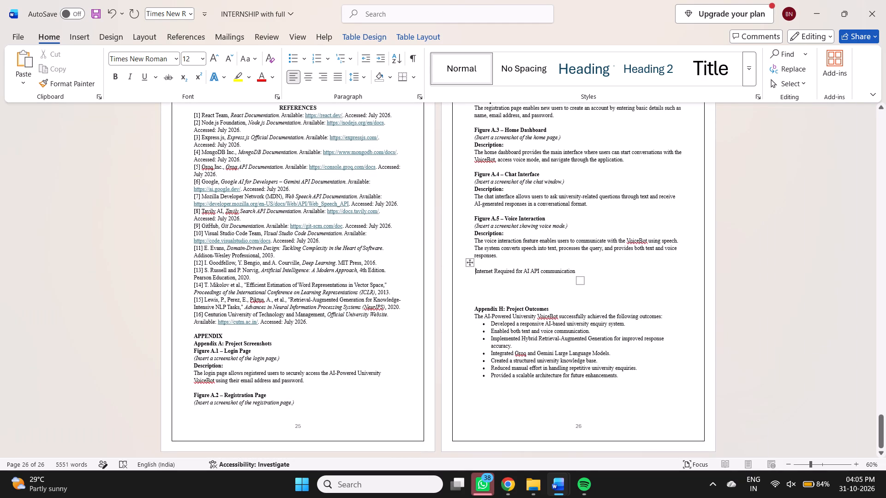
Delete the leftover "Internet Required for AI API communication" table row above Appendix H on page 26.
left_click_drag(579, 270, 483, 271)
key("BackSpace")
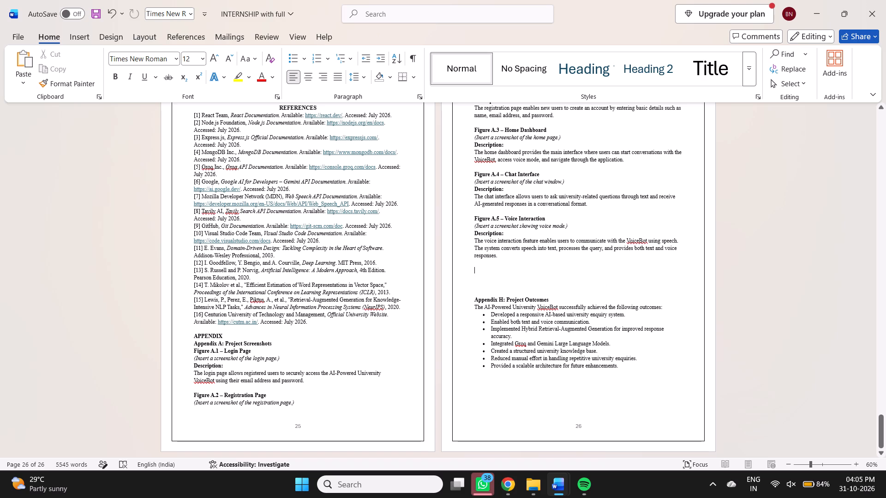
Review the report backwards from the appendix through Chapters 6 and 5 to the architecture and workflow diagrams on page 16.
scroll(297, 311, "up", 9)
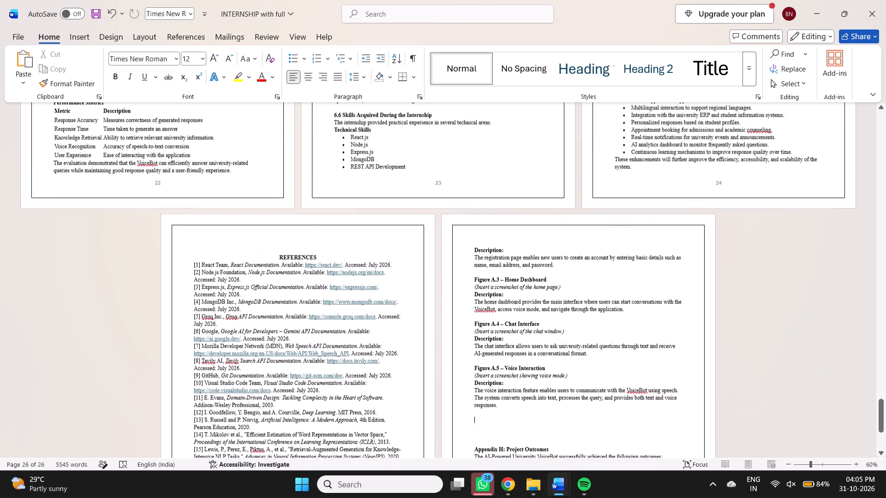
scroll(299, 307, "up", 4)
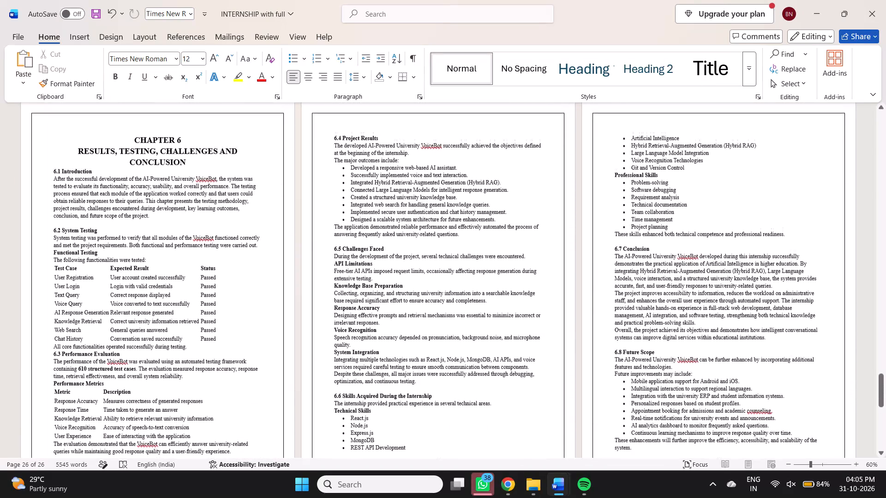
scroll(272, 277, "up", 3)
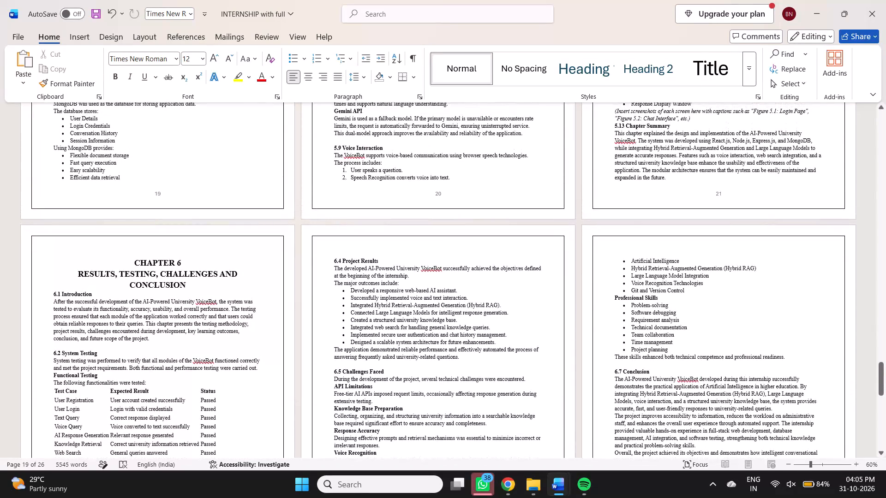
scroll(184, 314, "up", 2)
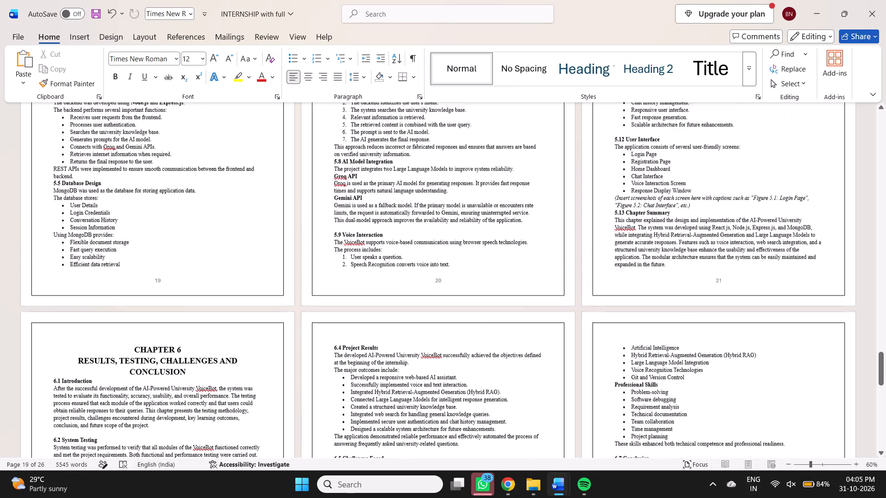
scroll(184, 314, "up", 4)
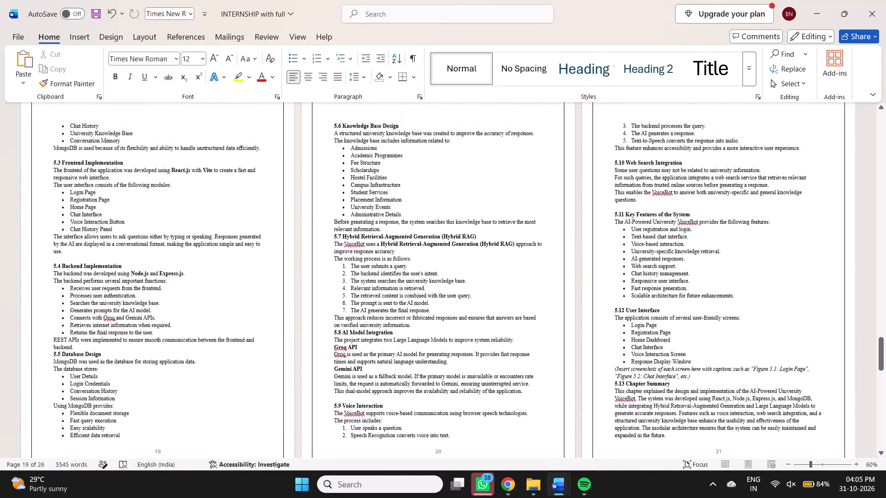
scroll(184, 314, "up", 1)
scroll(184, 314, "down", 1)
scroll(184, 314, "up", 2)
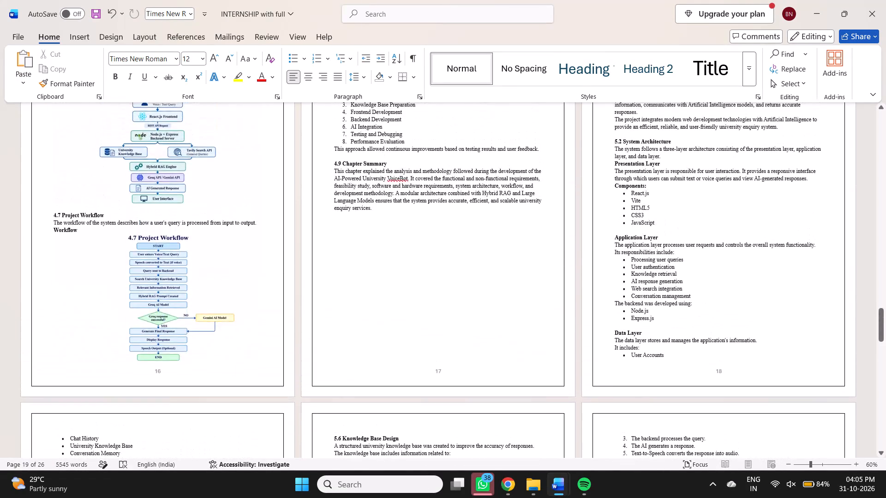
scroll(184, 314, "up", 1)
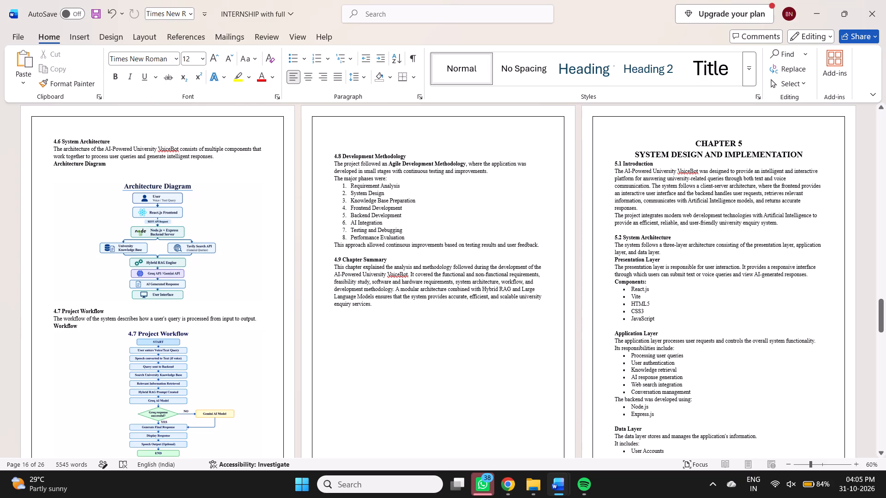
Examine the layout and content of the Chapter 5 design and implementation sections on pages 18 to 21.
scroll(746, 168, "down", 1)
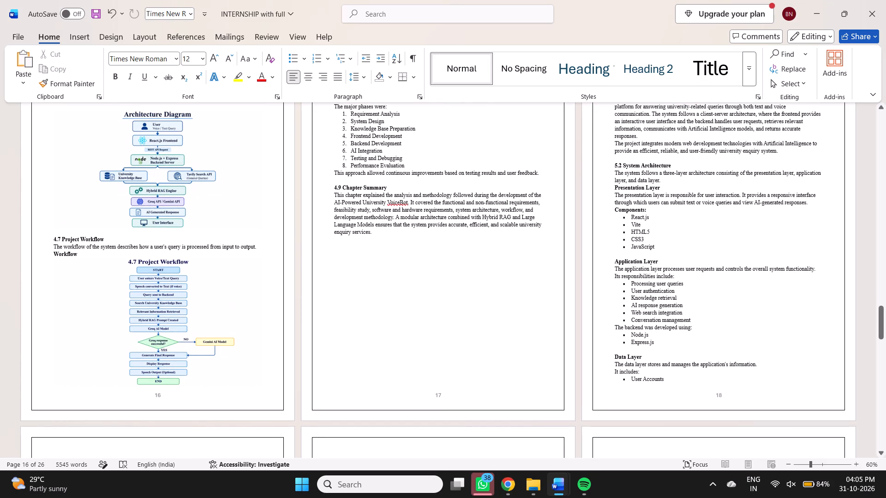
scroll(662, 212, "down", 1)
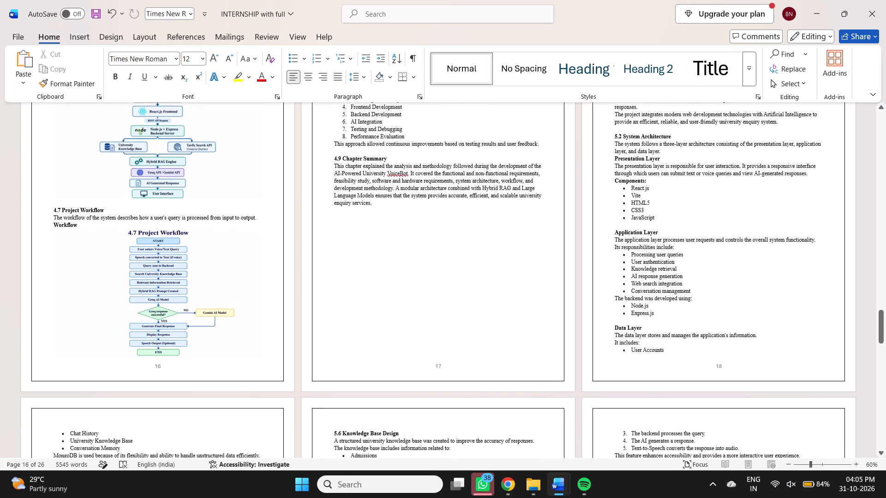
scroll(662, 212, "down", 1)
scroll(645, 246, "down", 1)
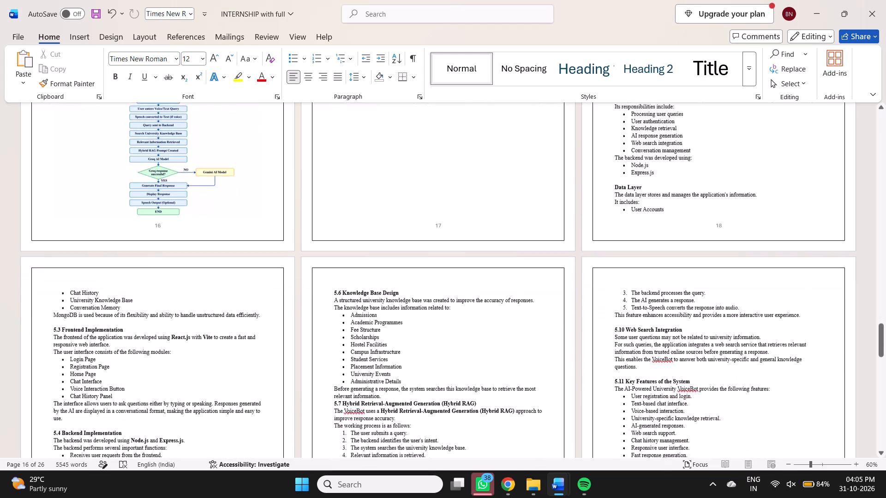
scroll(645, 246, "down", 1)
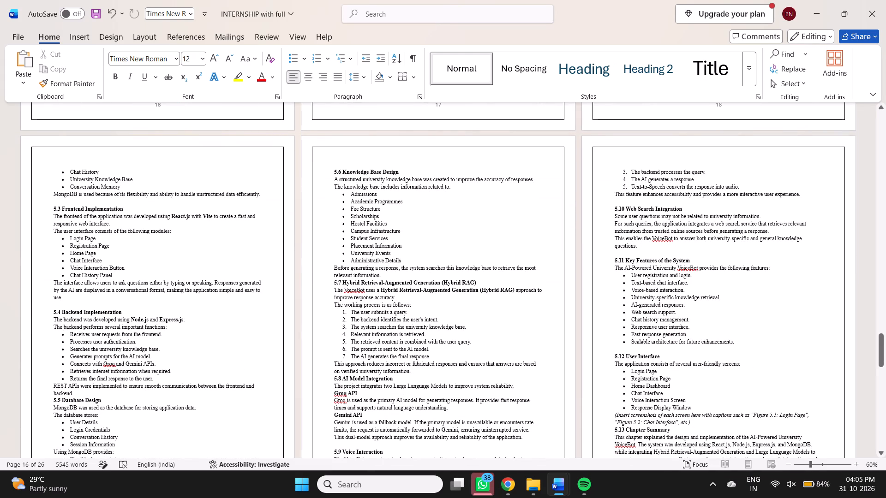
scroll(128, 302, "down", 1)
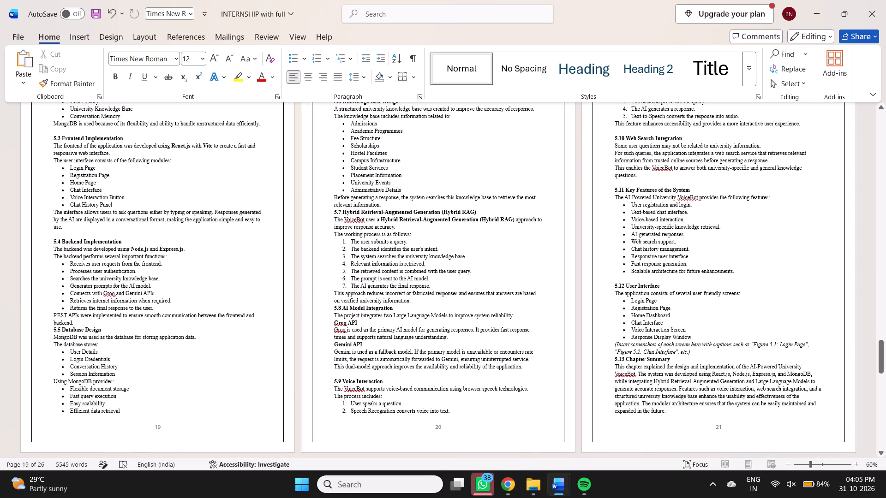
scroll(357, 239, "up", 2)
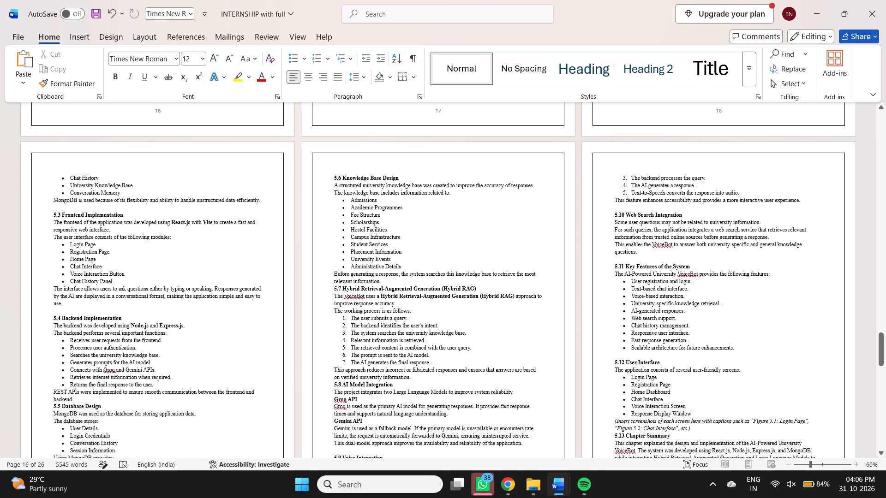
scroll(416, 255, "down", 1)
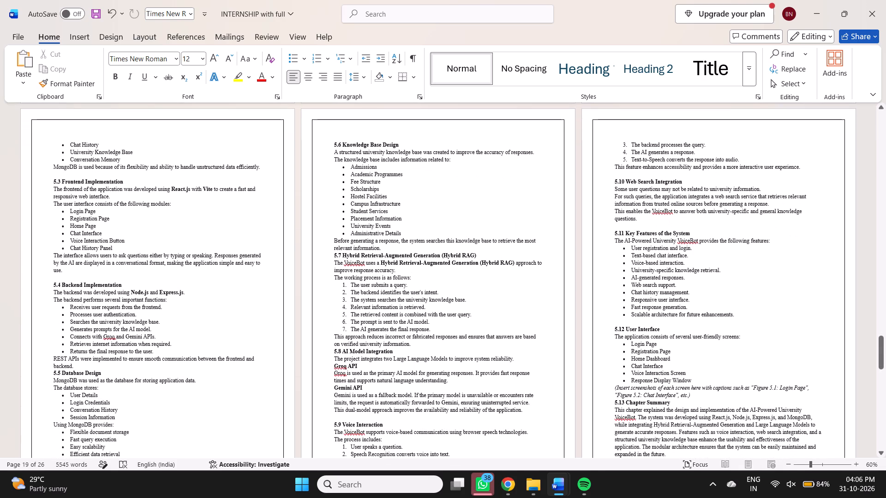
scroll(416, 255, "down", 1)
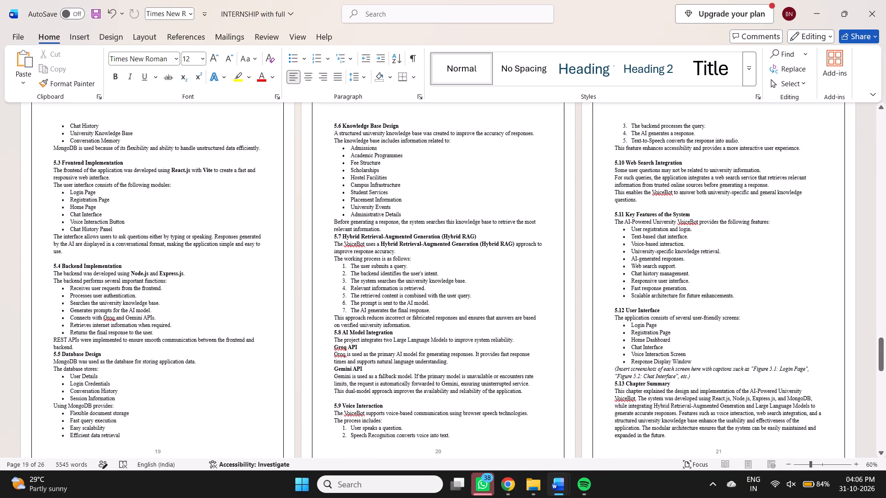
scroll(414, 239, "down", 1)
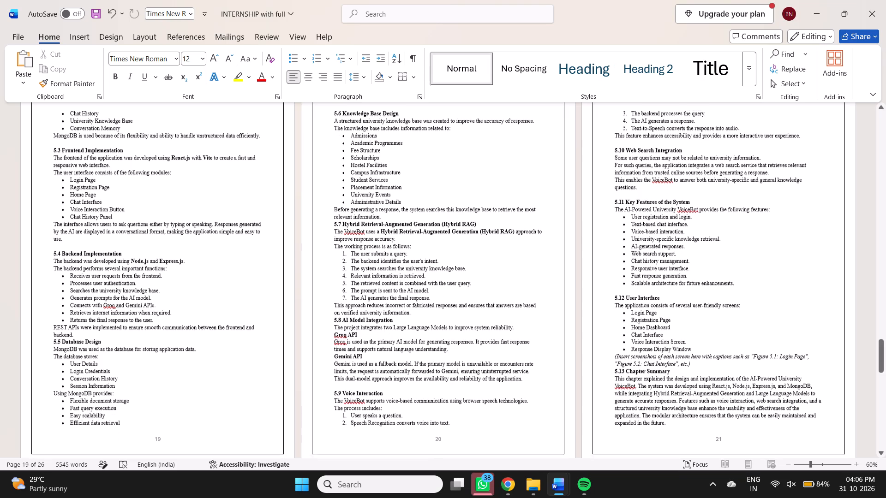
Review Chapter 6, the references and the remaining appendix sections through the report's last page.
scroll(414, 239, "down", 3)
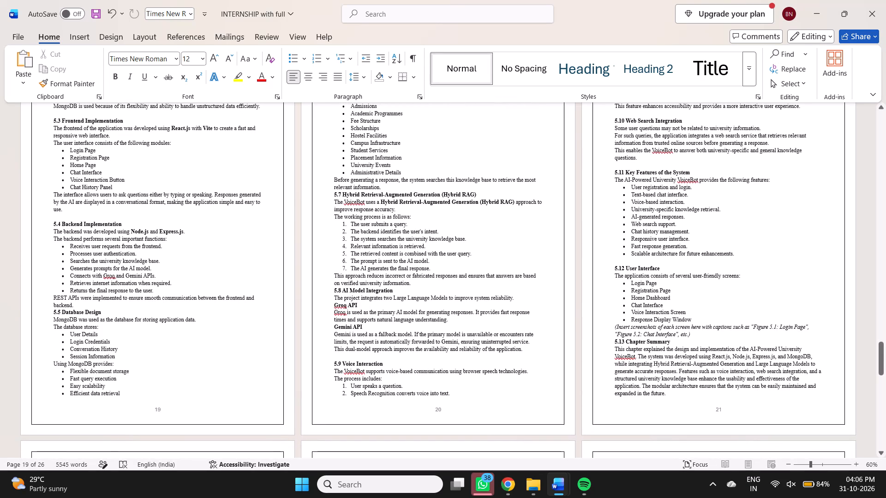
scroll(414, 239, "down", 3)
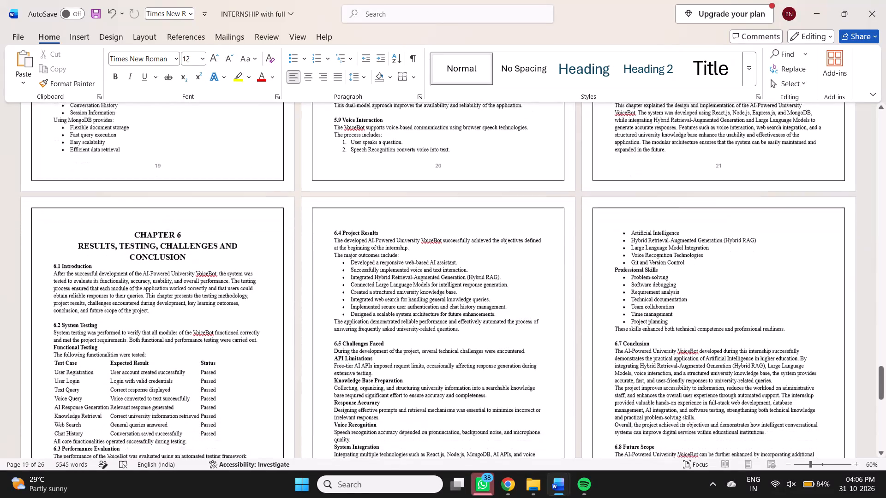
scroll(414, 239, "down", 3)
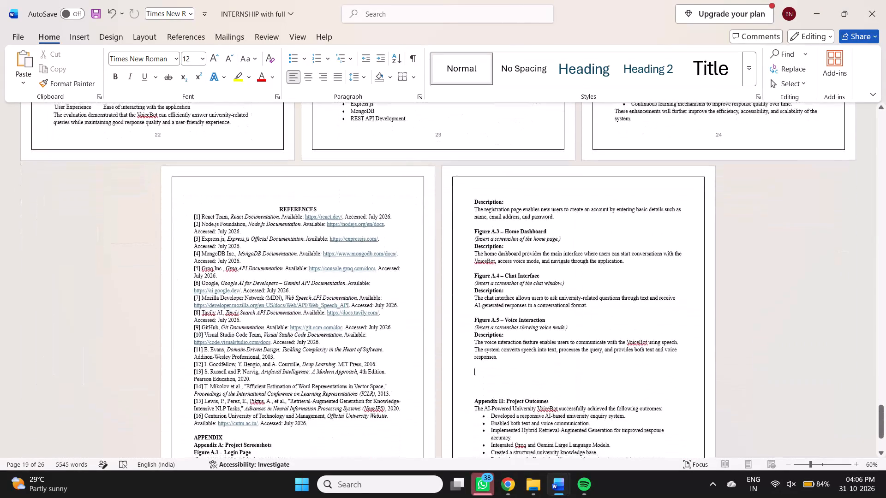
scroll(414, 239, "down", 2)
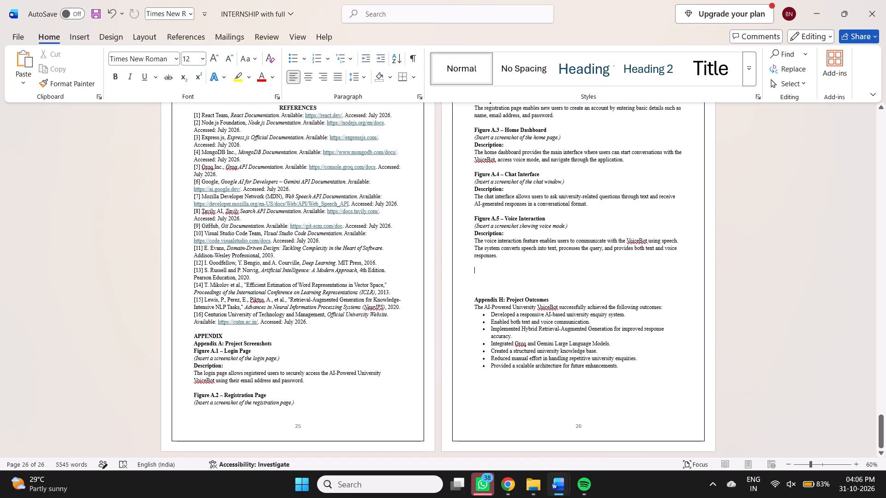
scroll(508, 205, "up", 2)
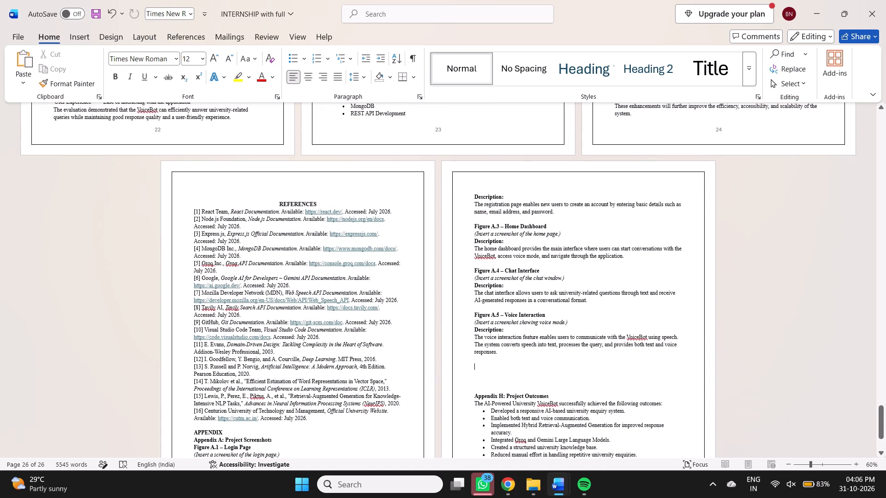